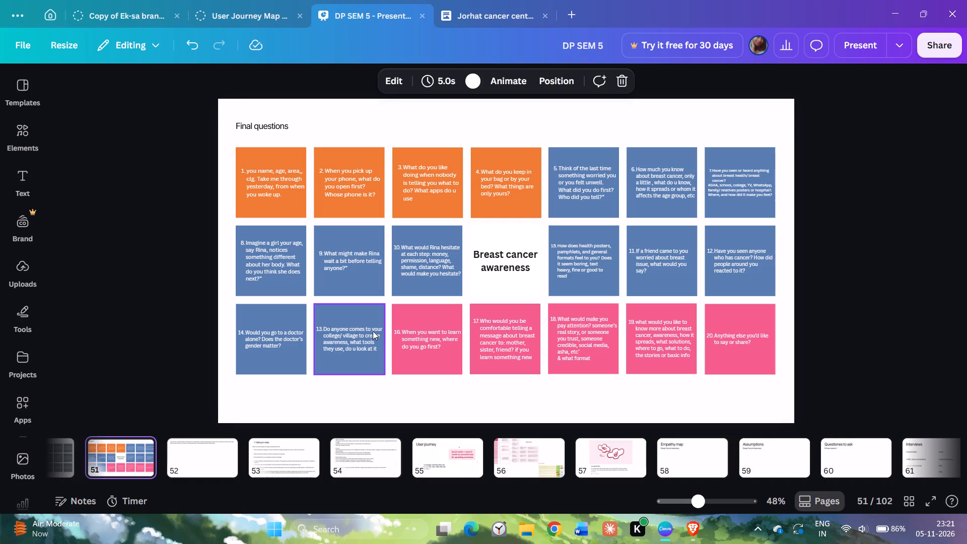
{"action": "left_click", "coordinate": [819, 214]}
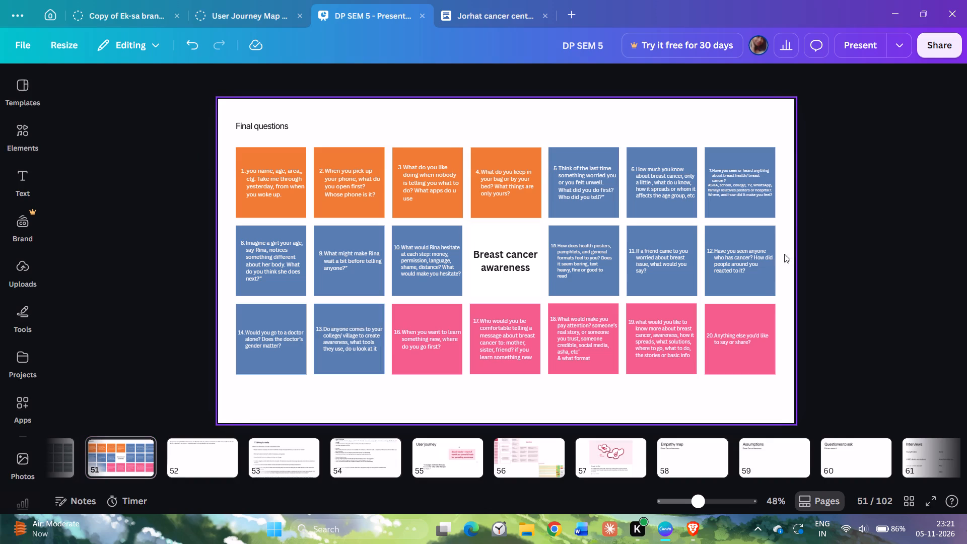
{"action": "left_click", "coordinate": [385, 461]}
{"action": "left_click", "coordinate": [303, 453]}
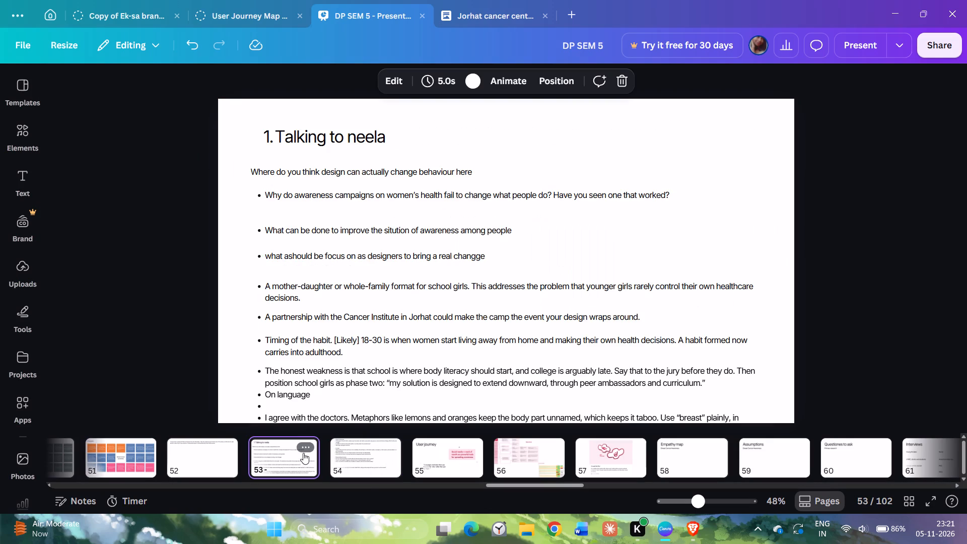
Bold the sentence "If your solution is 'make people aware', it will look like every Pink October poster." on page 52.
{"action": "left_click", "coordinate": [206, 449]}
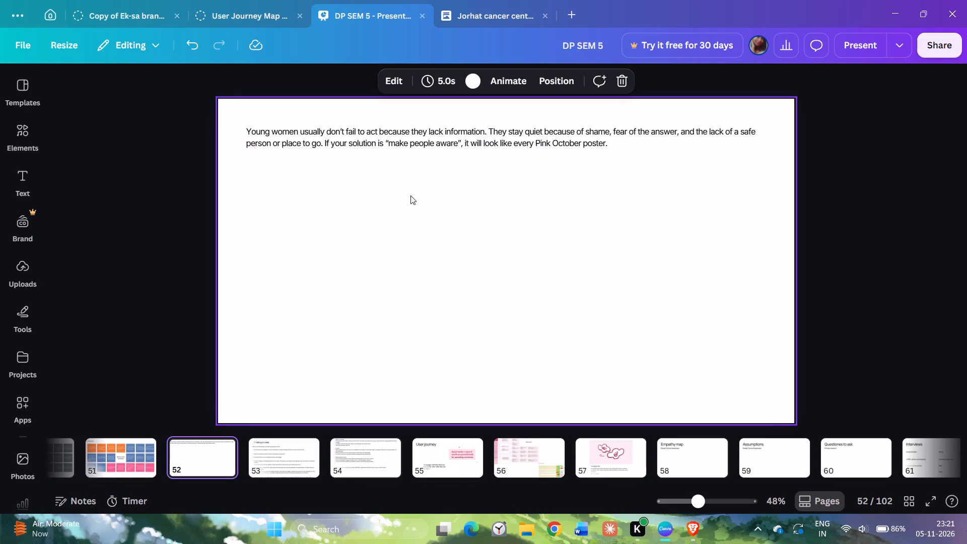
{"action": "left_click", "coordinate": [460, 142]}
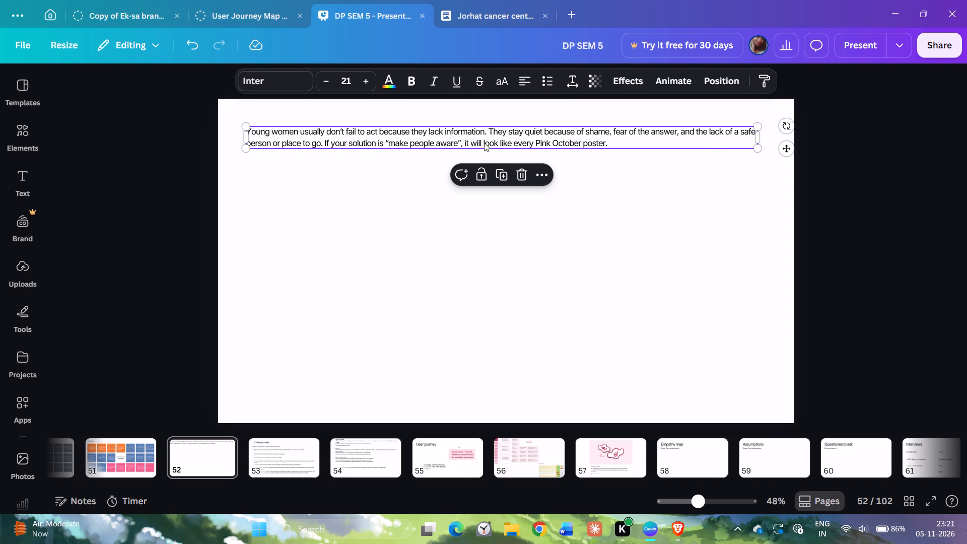
{"action": "left_click", "coordinate": [454, 269]}
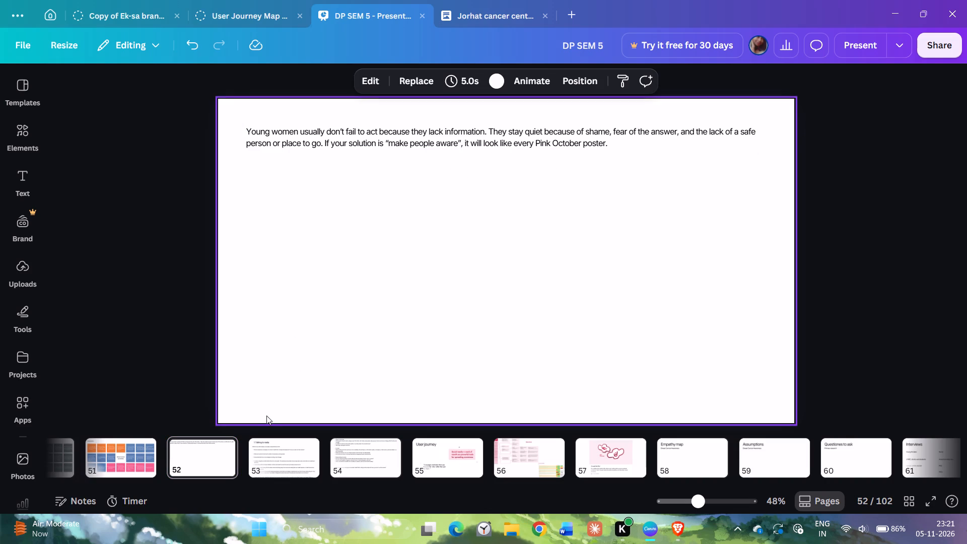
{"action": "double_click", "coordinate": [467, 250]}
{"action": "double_click", "coordinate": [563, 141]}
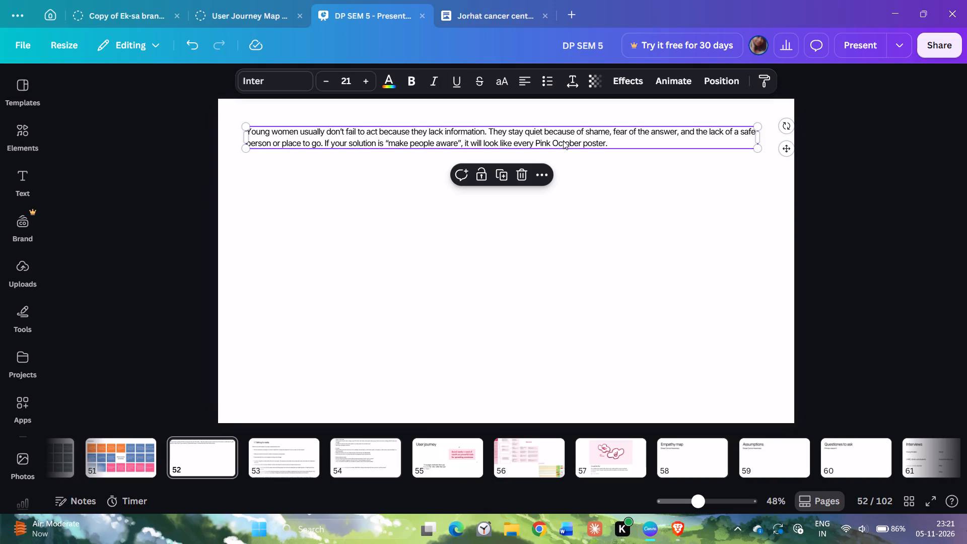
{"action": "left_click_drag", "start_coordinate": [611, 142], "coordinate": [452, 152]}
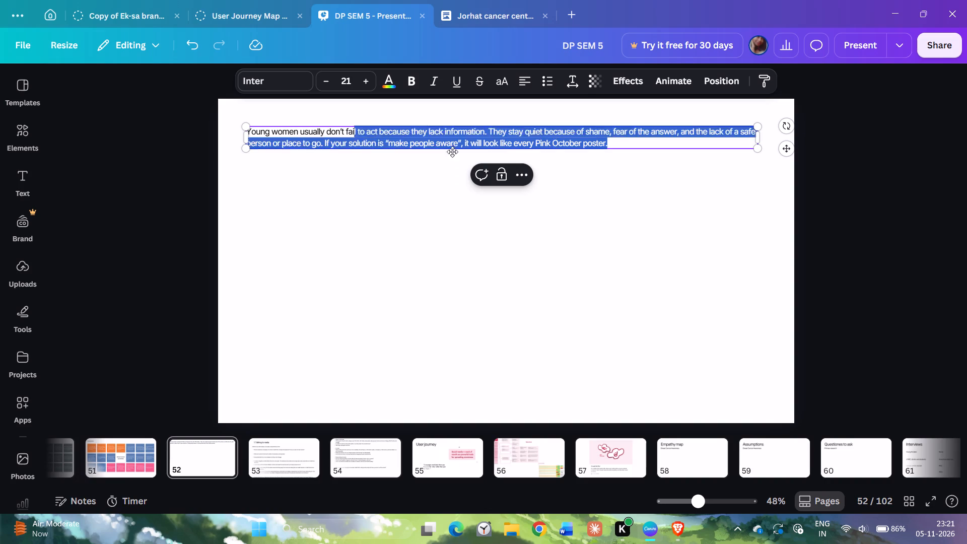
{"action": "left_click_drag", "start_coordinate": [452, 152], "coordinate": [326, 149]}
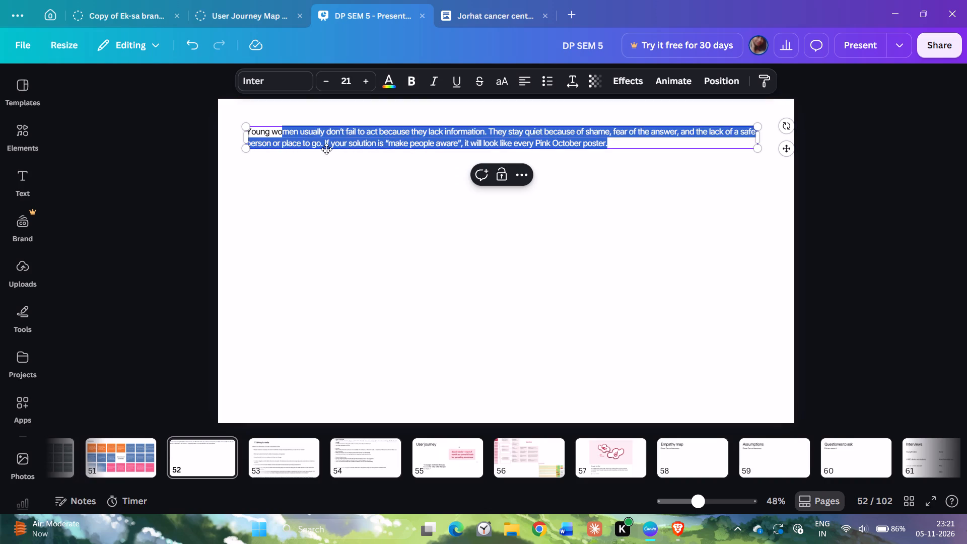
{"action": "left_click_drag", "start_coordinate": [326, 149], "coordinate": [324, 146]}
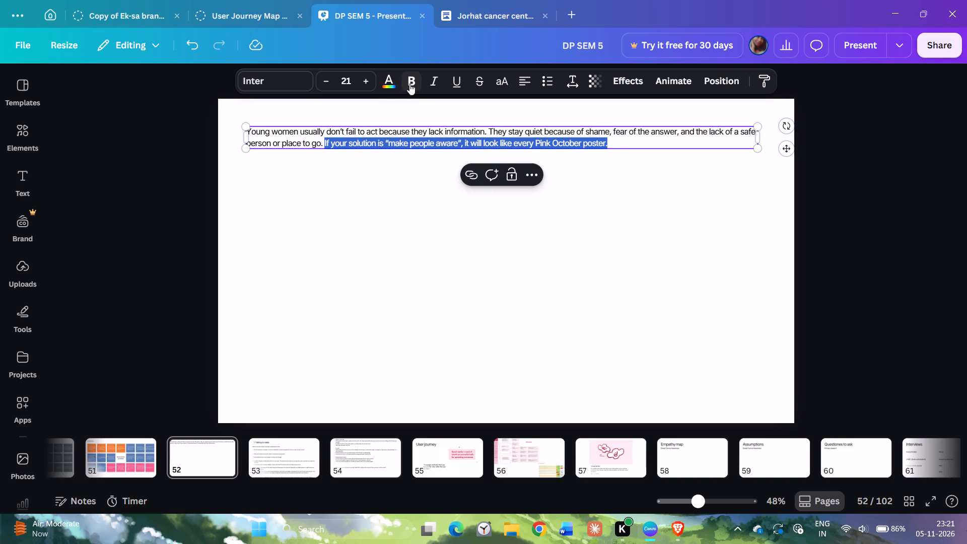
{"action": "left_click", "coordinate": [409, 84]}
{"action": "left_click", "coordinate": [420, 246]}
Tighten the vertical spacing between the talking-point bullets on page 53, from "What can be done" down to "The honest weakness".
{"action": "left_click", "coordinate": [303, 460]}
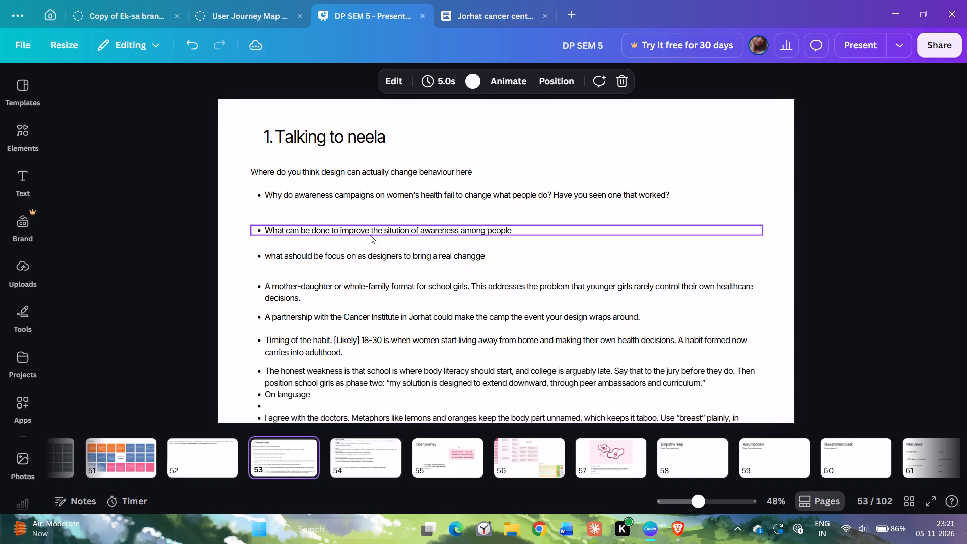
{"action": "left_click_drag", "start_coordinate": [370, 234], "coordinate": [370, 224]}
{"action": "left_click_drag", "start_coordinate": [368, 256], "coordinate": [363, 236]}
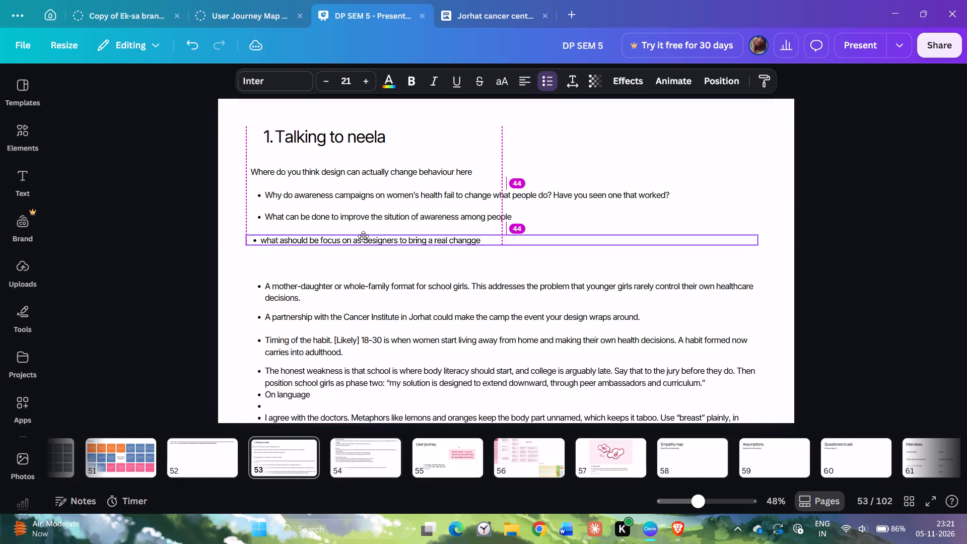
{"action": "left_click_drag", "start_coordinate": [363, 236], "coordinate": [368, 236]}
{"action": "left_click_drag", "start_coordinate": [347, 294], "coordinate": [351, 274]}
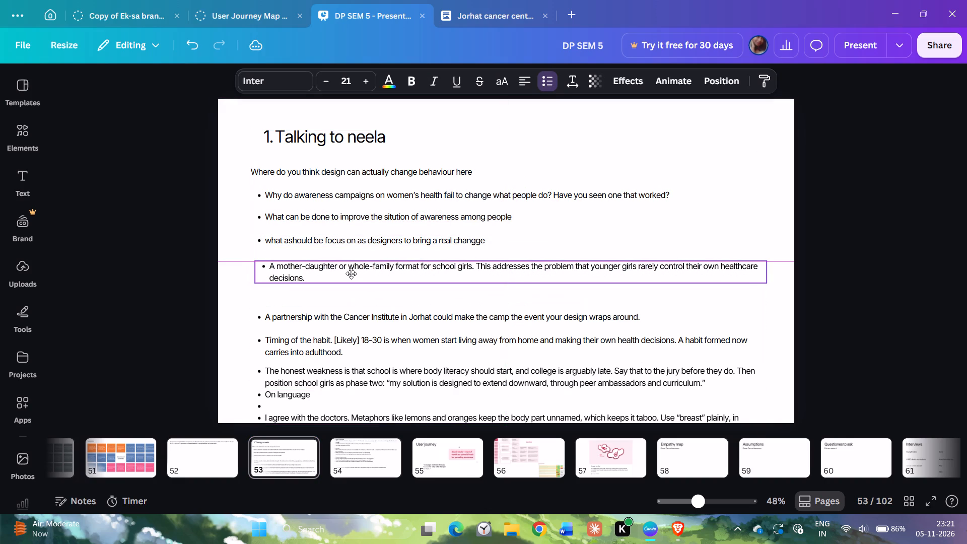
{"action": "left_click_drag", "start_coordinate": [351, 274], "coordinate": [346, 274]}
{"action": "left_click_drag", "start_coordinate": [335, 316], "coordinate": [333, 298]}
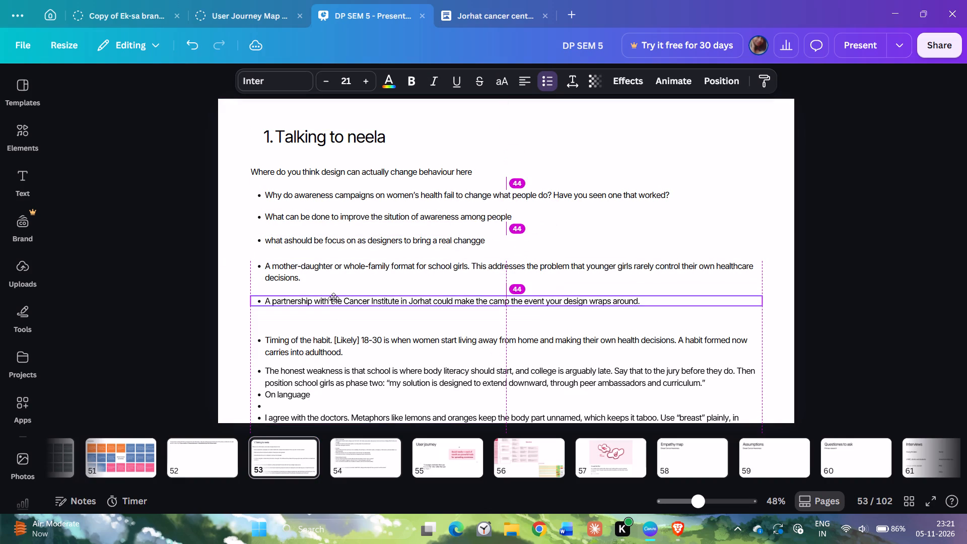
{"action": "left_click_drag", "start_coordinate": [333, 298], "coordinate": [335, 298]}
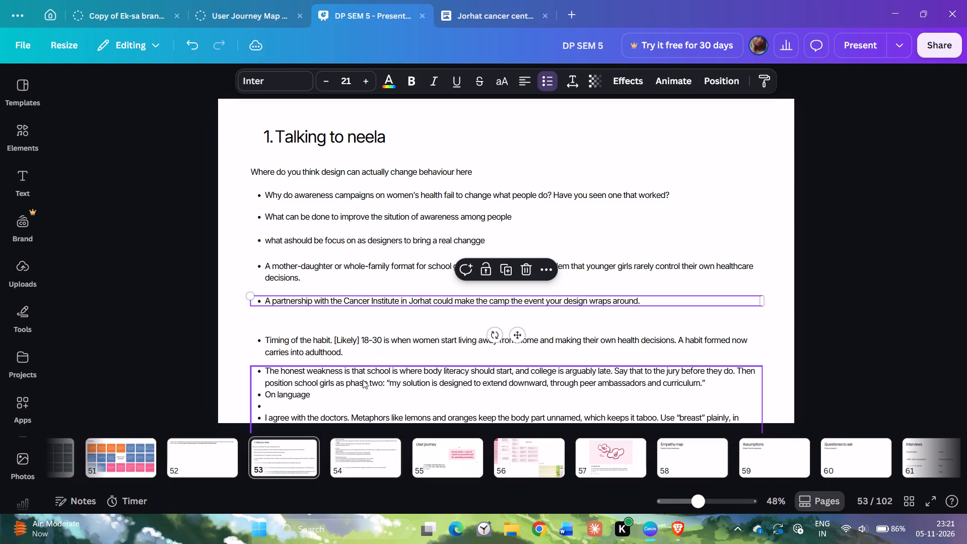
{"action": "left_click_drag", "start_coordinate": [357, 347], "coordinate": [356, 336]}
{"action": "left_click_drag", "start_coordinate": [355, 373], "coordinate": [355, 362]}
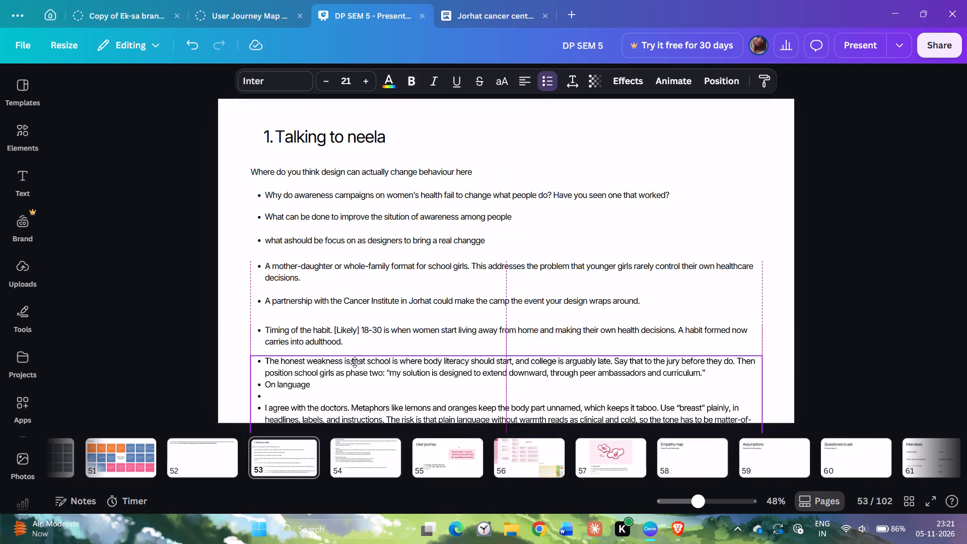
{"action": "left_click_drag", "start_coordinate": [355, 362], "coordinate": [355, 359]}
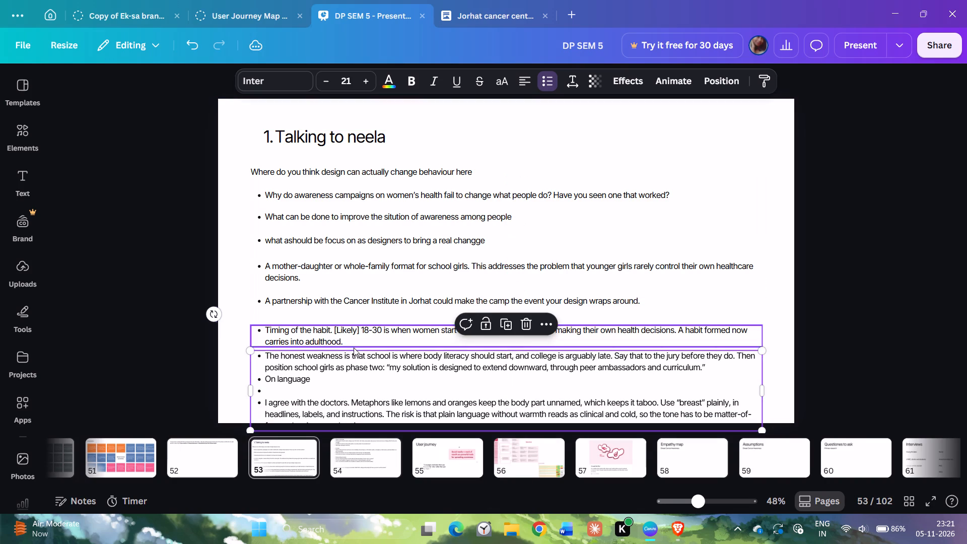
{"action": "left_click_drag", "start_coordinate": [353, 344], "coordinate": [353, 337]}
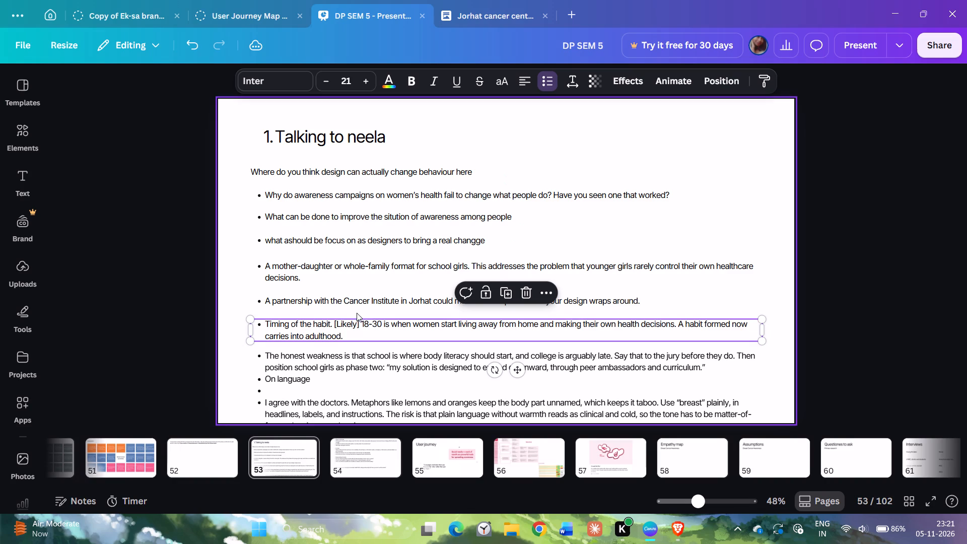
{"action": "left_click", "coordinate": [188, 319]}
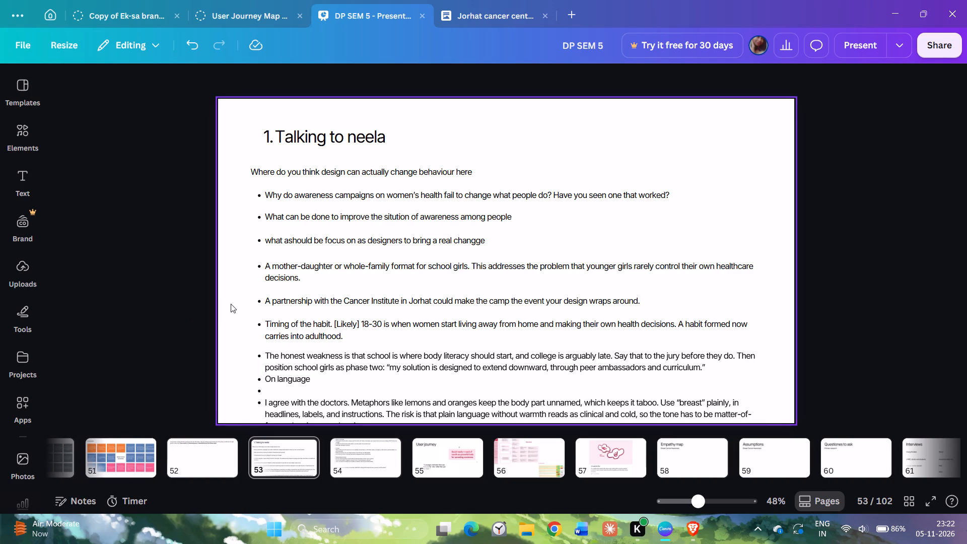
Bold the question "Why do awareness campaigns on women's health fail…" and move it up closer to the line above.
{"action": "triple_click", "coordinate": [454, 197]}
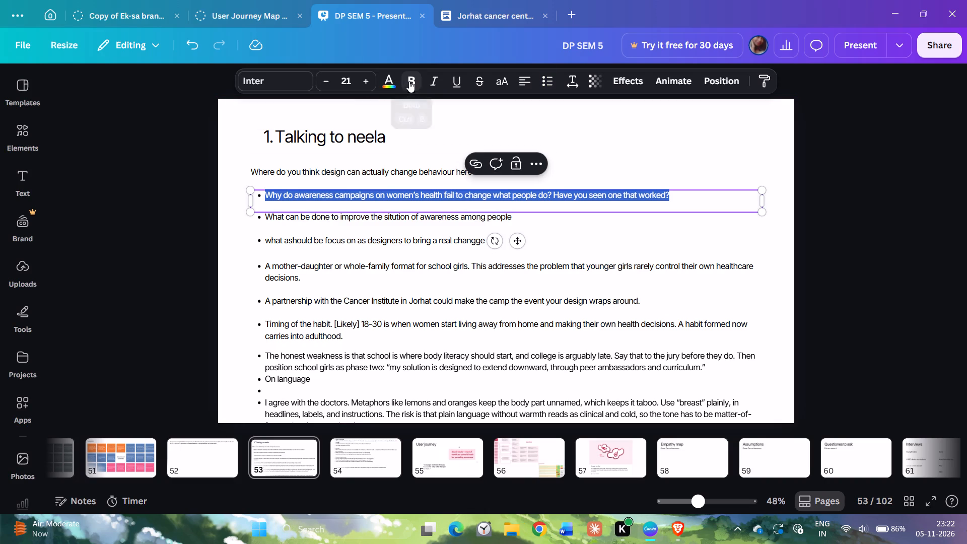
{"action": "left_click", "coordinate": [409, 81]}
{"action": "left_click", "coordinate": [234, 256]}
{"action": "left_click_drag", "start_coordinate": [289, 204], "coordinate": [290, 197]}
{"action": "left_click", "coordinate": [144, 268]}
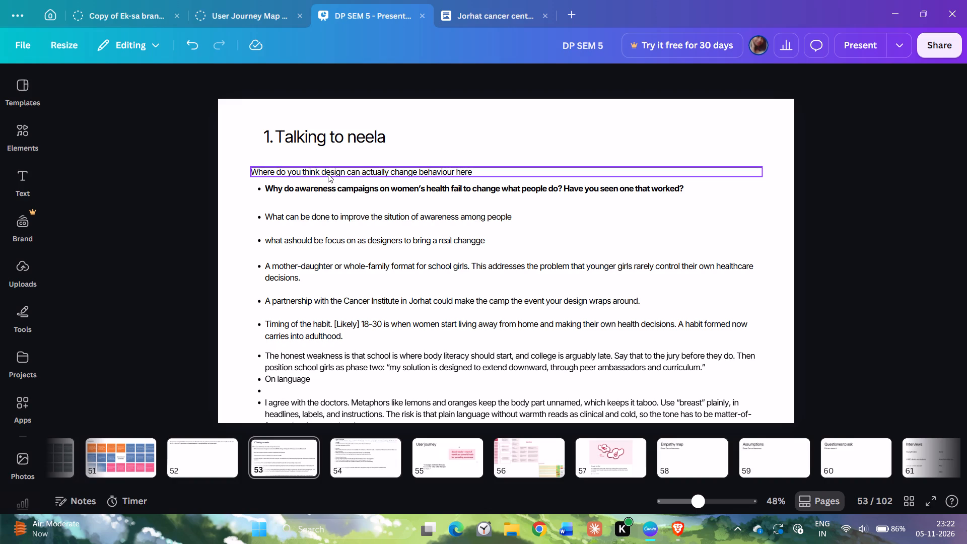
Bold the line "Where do you think design can actually change behaviour here".
{"action": "triple_click", "coordinate": [328, 174]}
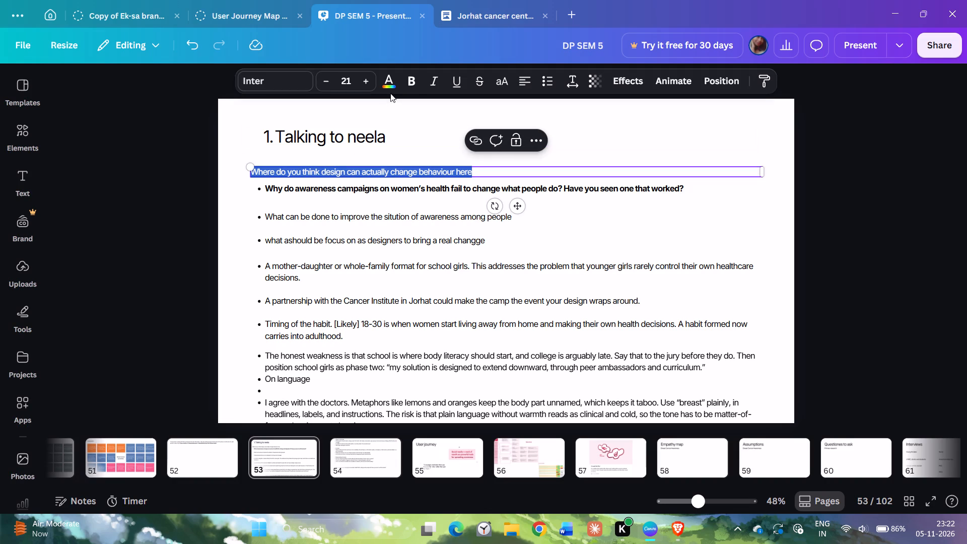
{"action": "left_click", "coordinate": [413, 82]}
{"action": "left_click", "coordinate": [261, 231]}
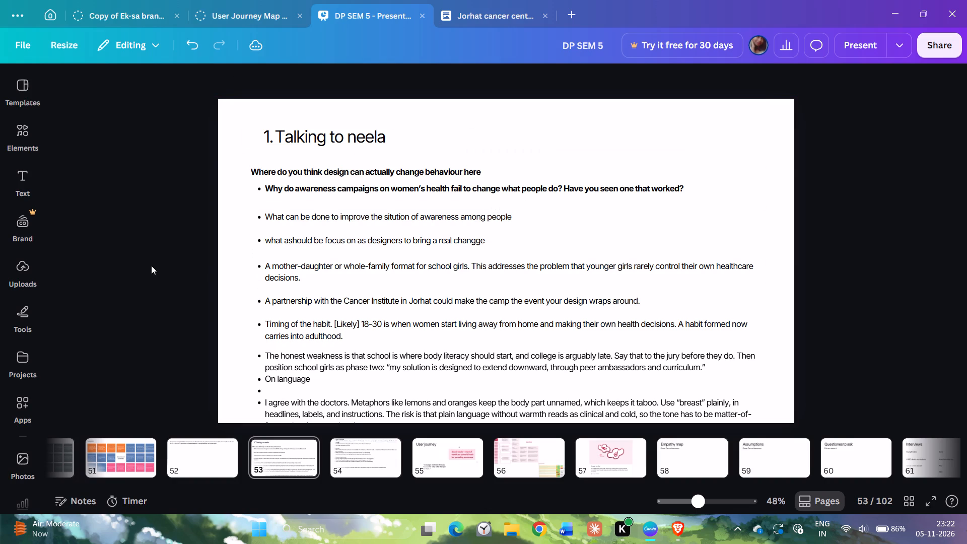
{"action": "left_click", "coordinate": [185, 254]}
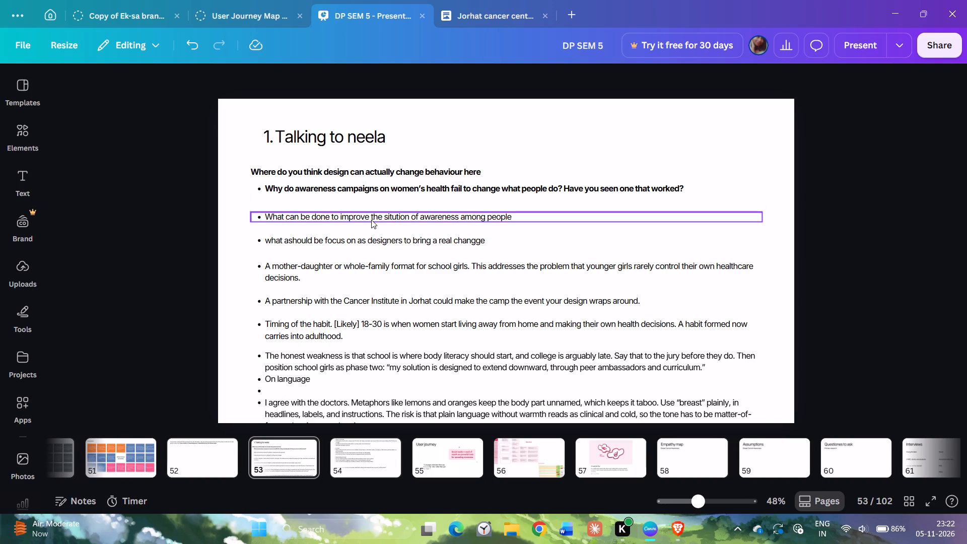
Move the bullet "What can be done to improve the sitution of awareness among people" up slightly and make it bold.
{"action": "left_click_drag", "start_coordinate": [371, 220], "coordinate": [377, 214]}
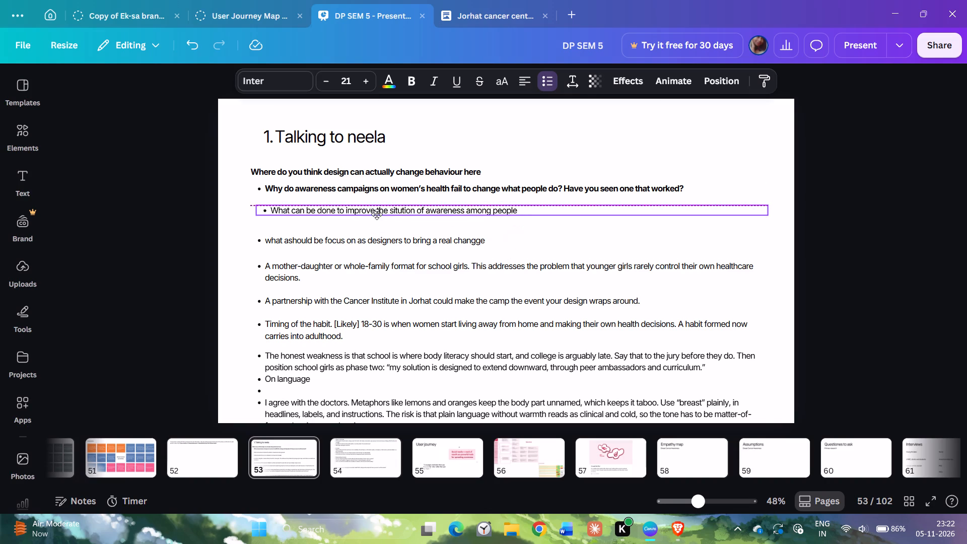
{"action": "left_click_drag", "start_coordinate": [377, 214], "coordinate": [373, 214]}
{"action": "triple_click", "coordinate": [373, 214]}
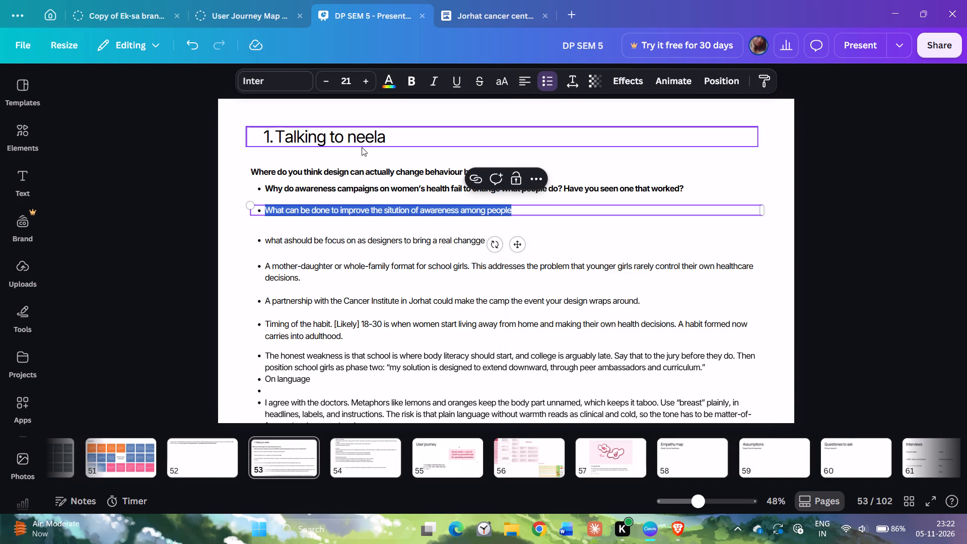
{"action": "left_click", "coordinate": [406, 80]}
{"action": "left_click", "coordinate": [137, 316]}
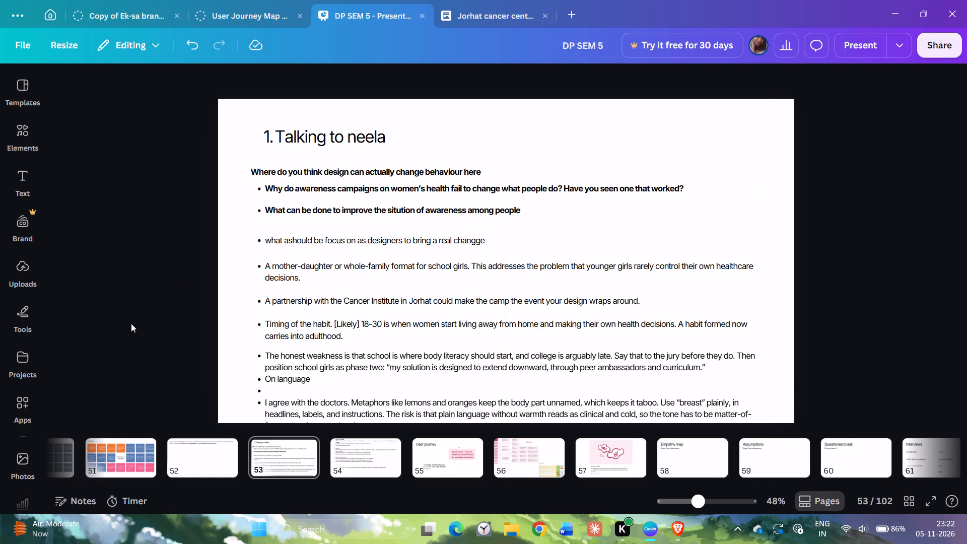
Delete the bullet "what ashould be focus on as designers to bring a real changge".
{"action": "left_click", "coordinate": [360, 242]}
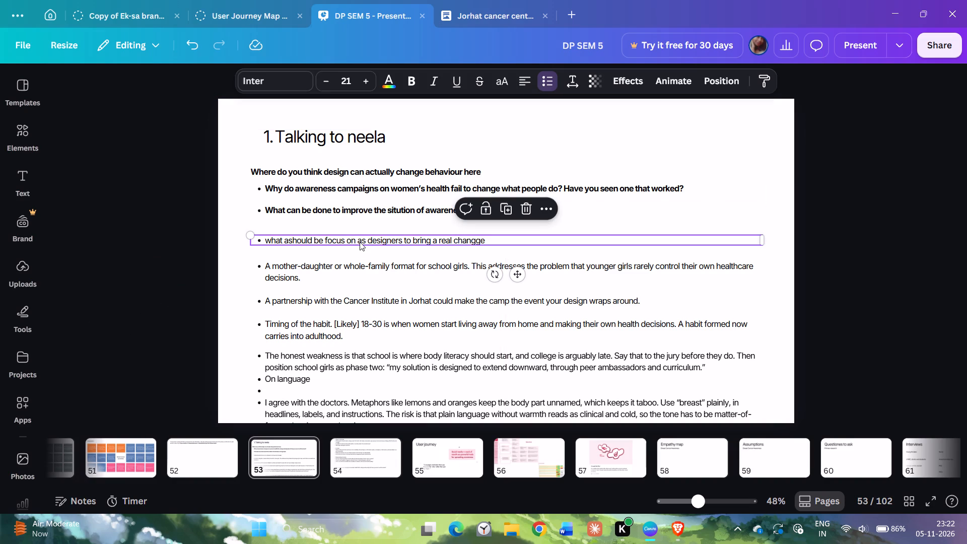
{"action": "key", "text": "Delete"}
Narrow the "mother-daughter or whole-family format" bullet into a small column on the page's right side, below the bold questions.
{"action": "left_click_drag", "start_coordinate": [361, 266], "coordinate": [362, 243]}
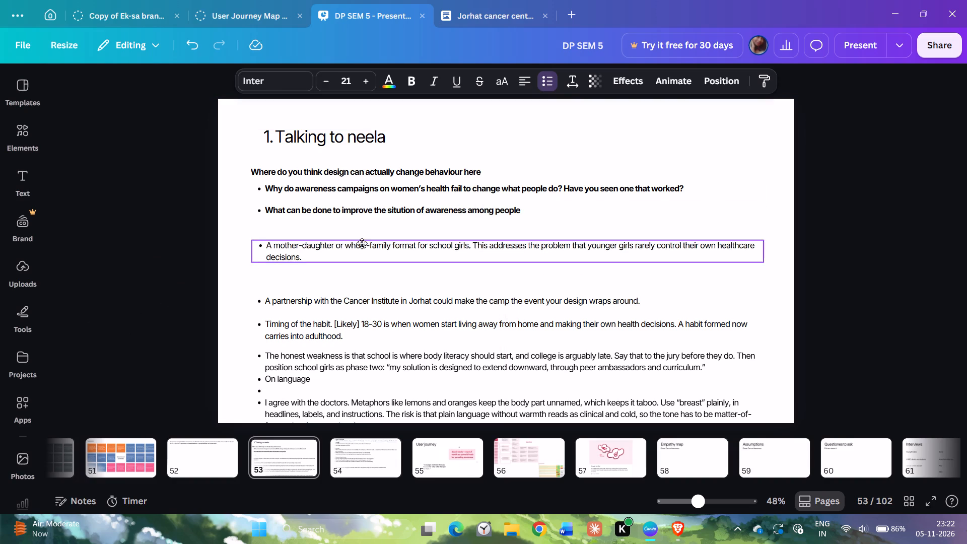
{"action": "left_click_drag", "start_coordinate": [362, 243], "coordinate": [362, 236]}
{"action": "left_click", "coordinate": [358, 256]}
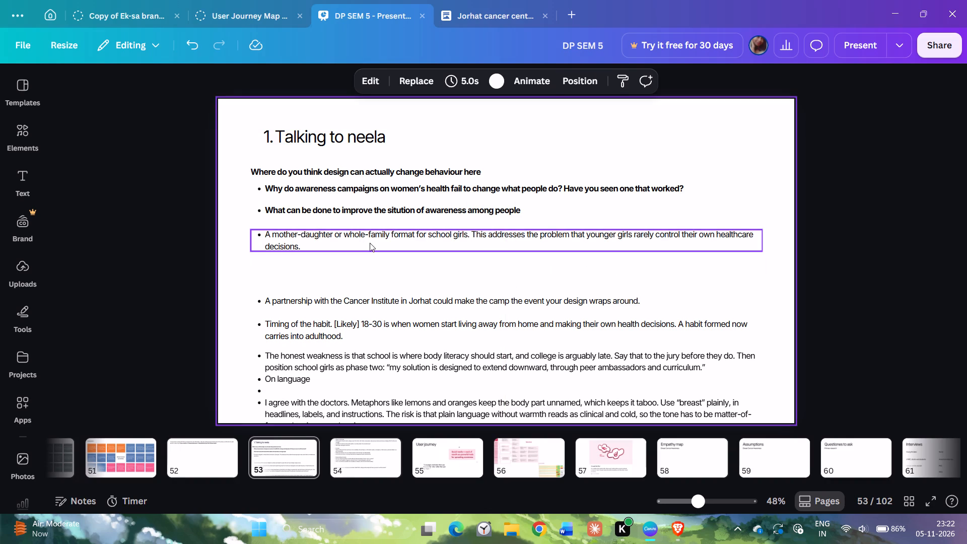
{"action": "left_click_drag", "start_coordinate": [370, 241], "coordinate": [454, 248]}
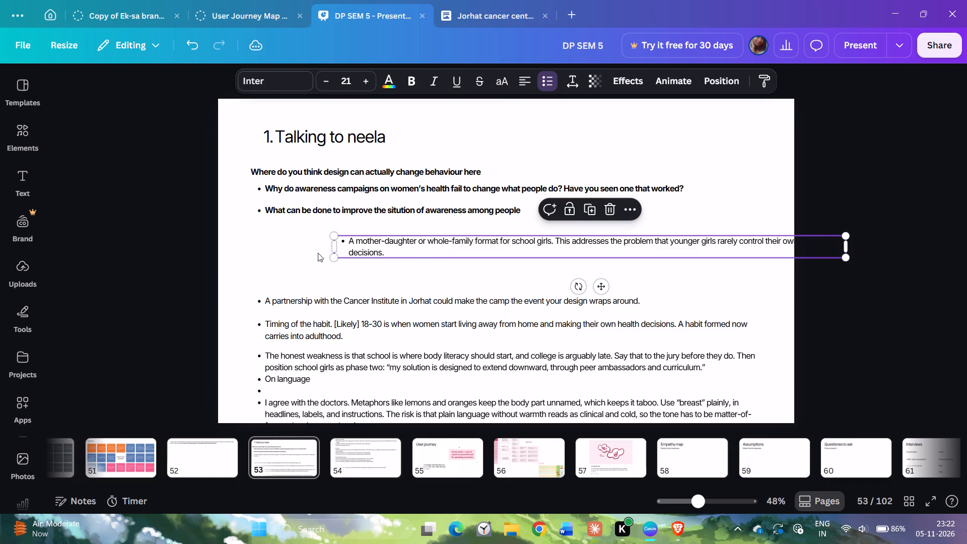
{"action": "left_click_drag", "start_coordinate": [333, 249], "coordinate": [632, 259]}
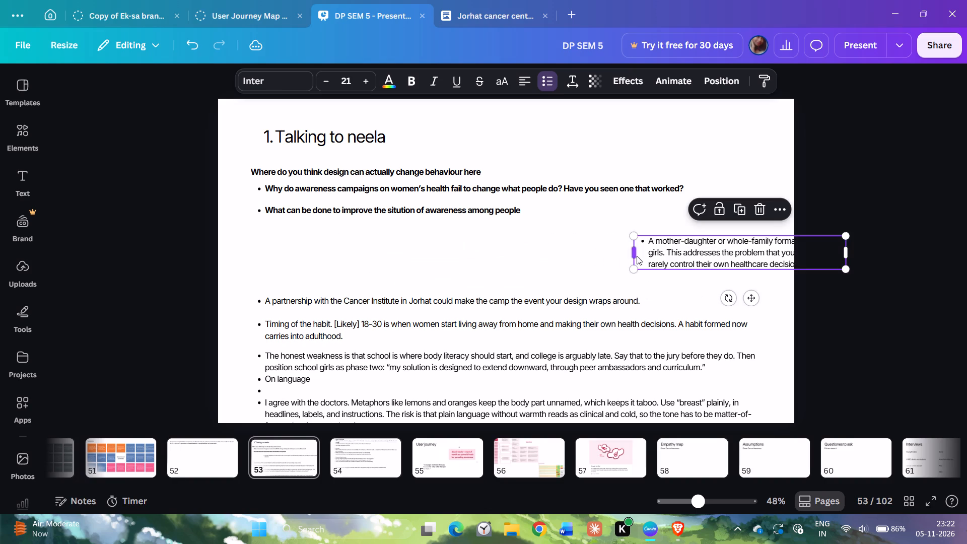
{"action": "left_click_drag", "start_coordinate": [702, 255], "coordinate": [673, 251]}
{"action": "left_click_drag", "start_coordinate": [822, 250], "coordinate": [818, 250]}
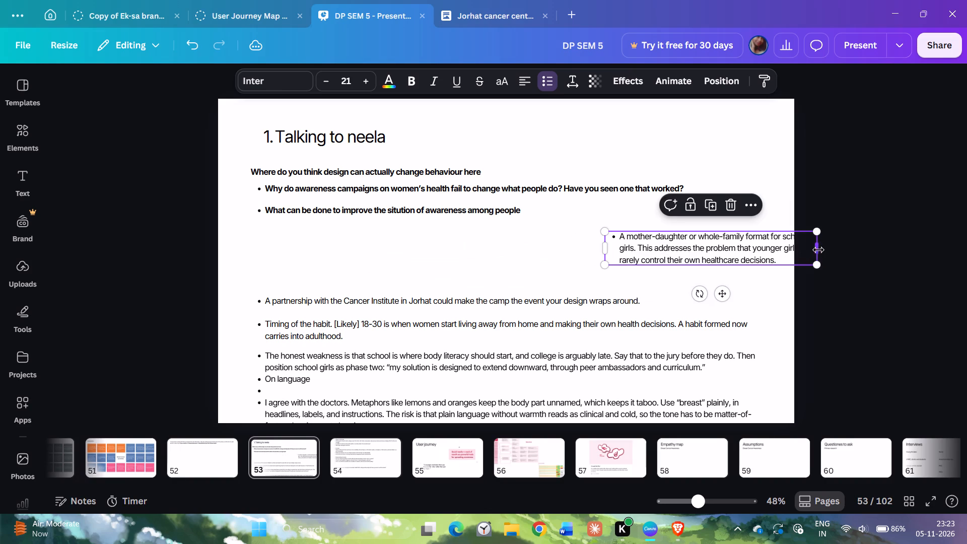
{"action": "left_click_drag", "start_coordinate": [818, 250], "coordinate": [780, 258]}
{"action": "left_click", "coordinate": [532, 257]}
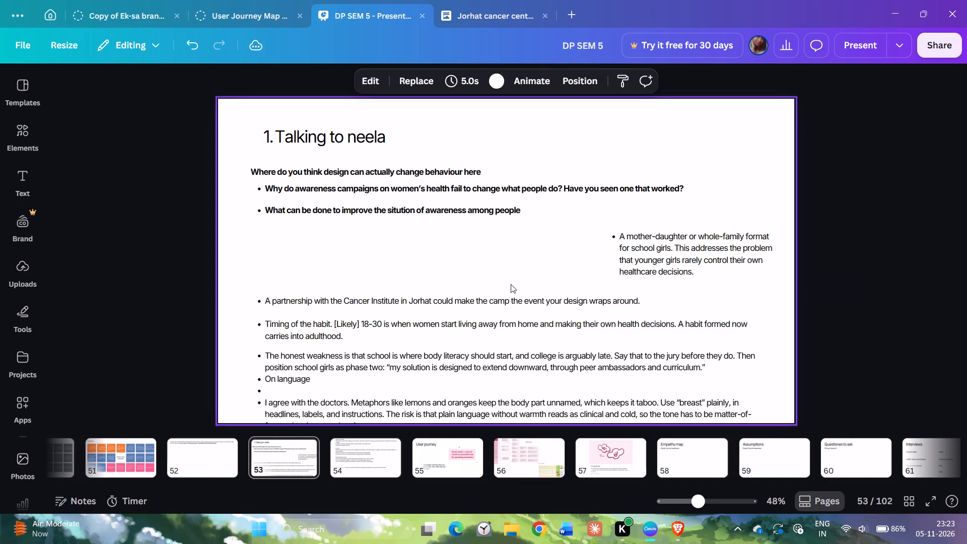
Narrow the "partnership with the Cancer Institute in Jorhat" bullet to the same column width and place it beneath the mother-daughter bullet.
{"action": "left_click_drag", "start_coordinate": [494, 301], "coordinate": [769, 302]}
{"action": "left_click_drag", "start_coordinate": [578, 307], "coordinate": [385, 285]}
{"action": "left_click_drag", "start_coordinate": [845, 282], "coordinate": [445, 291]}
{"action": "left_click_drag", "start_coordinate": [416, 286], "coordinate": [696, 296]}
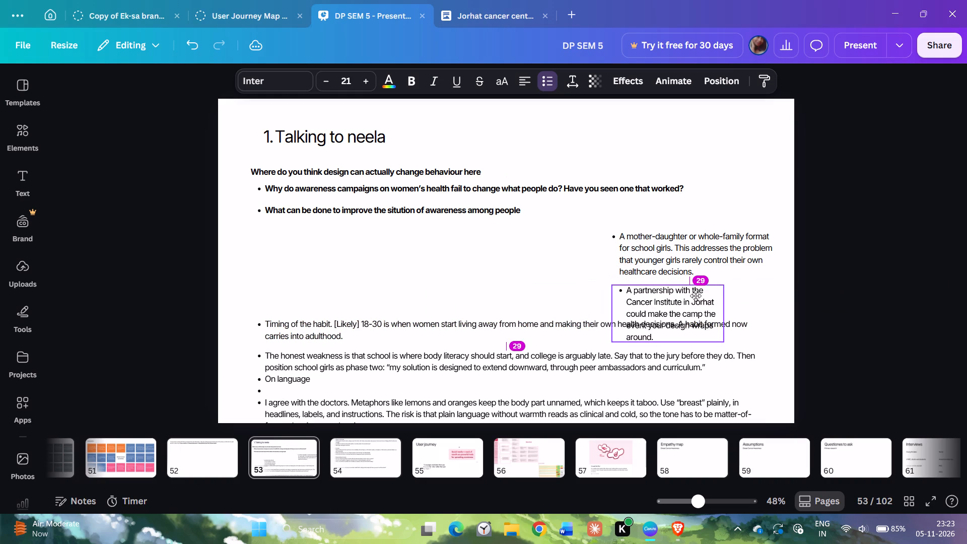
{"action": "left_click_drag", "start_coordinate": [696, 296], "coordinate": [687, 298]}
{"action": "left_click_drag", "start_coordinate": [720, 310], "coordinate": [740, 310]}
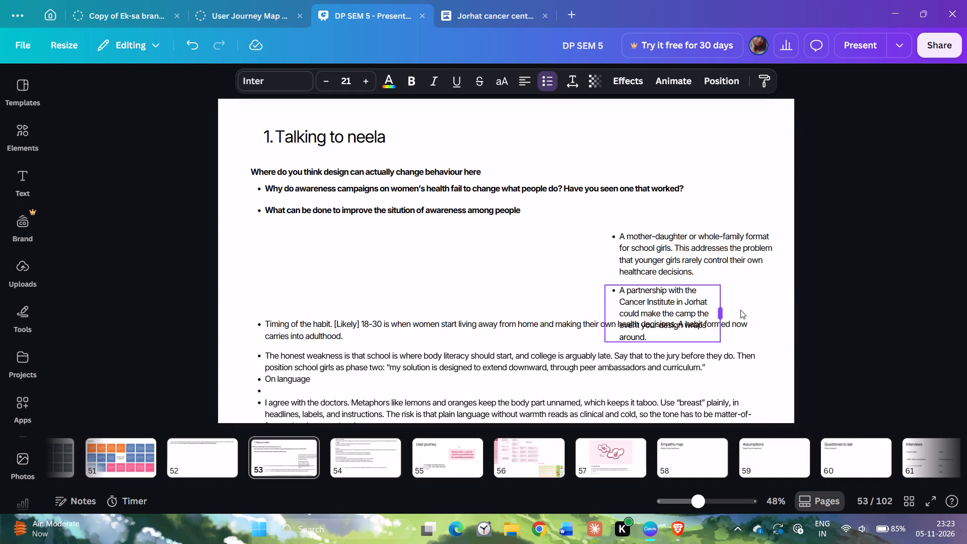
{"action": "left_click_drag", "start_coordinate": [740, 310], "coordinate": [780, 310]}
{"action": "left_click", "coordinate": [816, 305]}
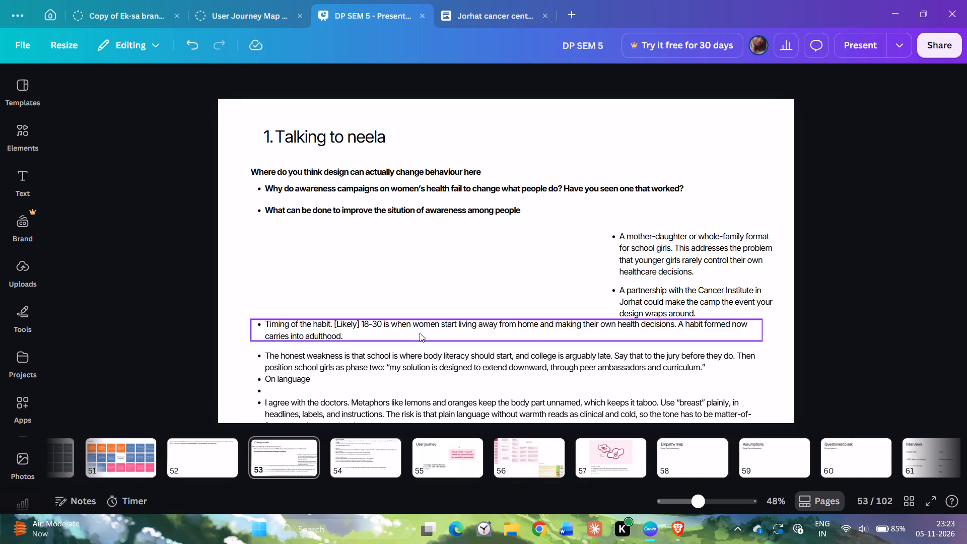
Narrow the "Timing of the habit" bullet and move it from page 53 to the "User journey" page 55.
{"action": "left_click", "coordinate": [420, 333]}
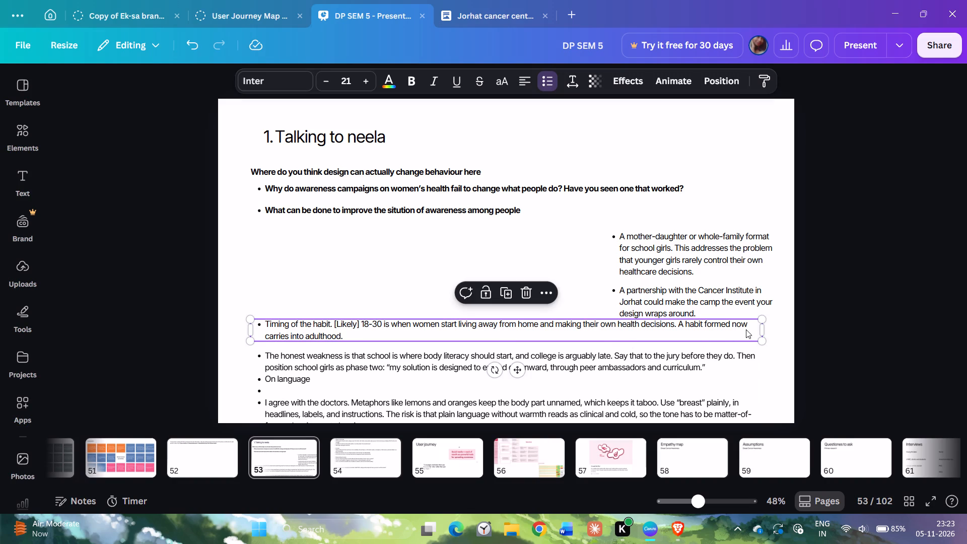
{"action": "left_click_drag", "start_coordinate": [765, 332], "coordinate": [558, 325]}
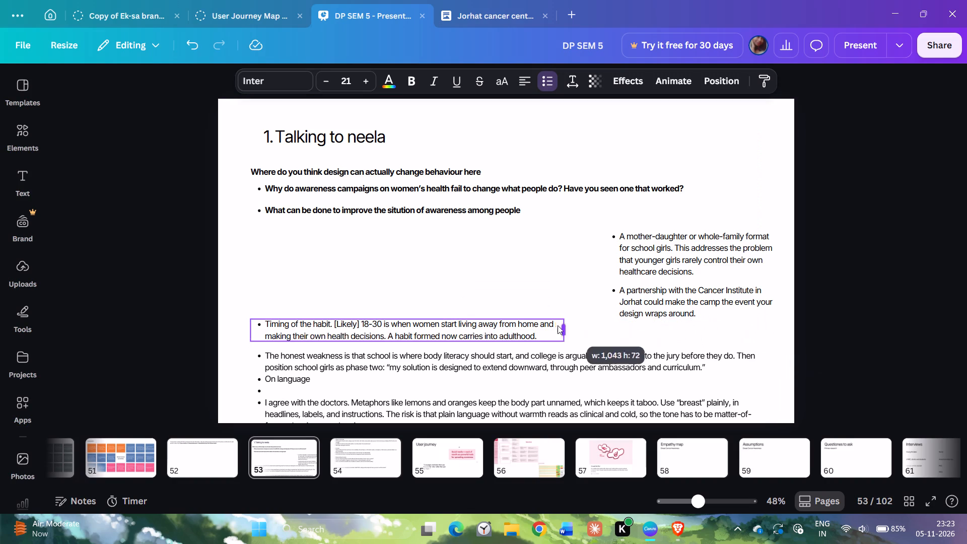
{"action": "left_click_drag", "start_coordinate": [558, 325], "coordinate": [489, 325]}
{"action": "left_click_drag", "start_coordinate": [412, 327], "coordinate": [462, 416]}
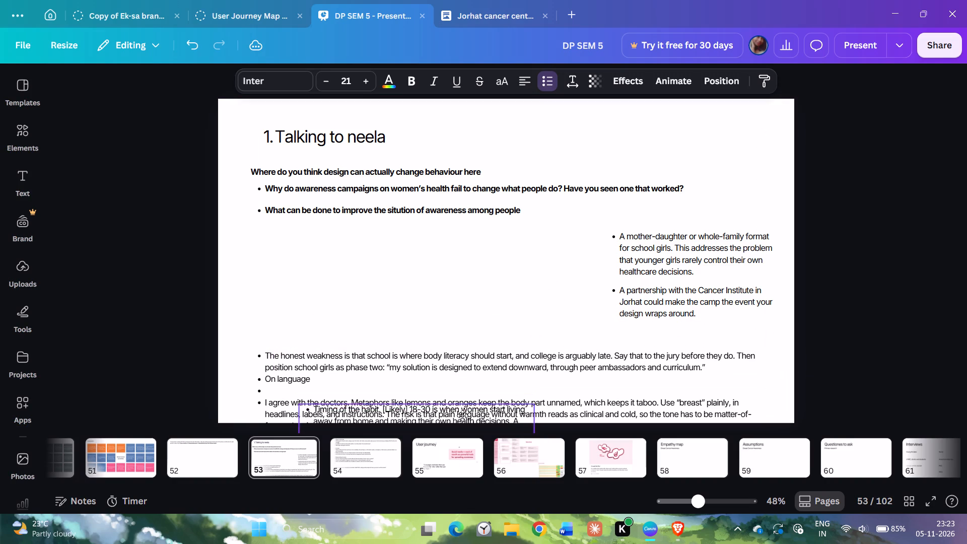
{"action": "left_click_drag", "start_coordinate": [462, 416], "coordinate": [465, 451]}
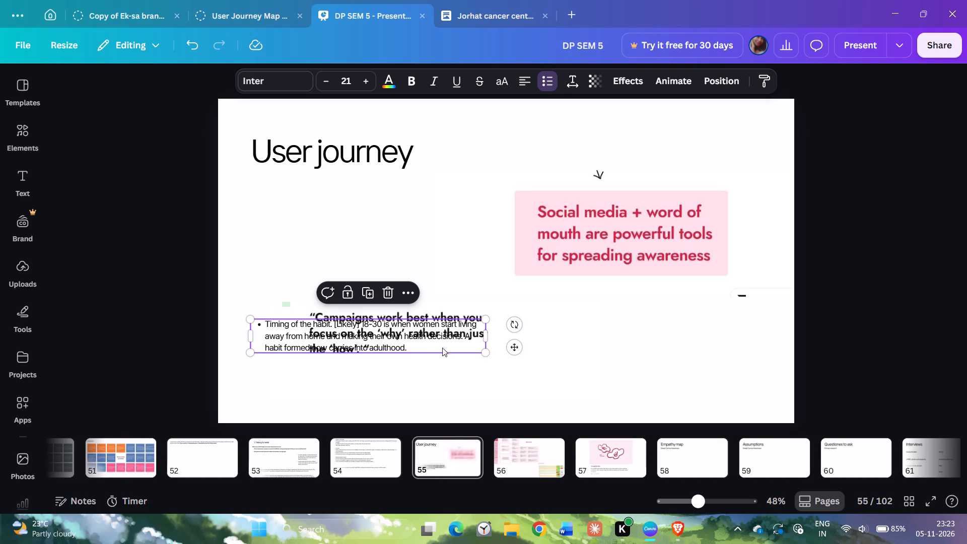
On page 55, shift the "Campaigns work best" quote beneath the pink card and place the "Timing of the habit" bullet under the heading.
{"action": "left_click_drag", "start_coordinate": [441, 356], "coordinate": [650, 355]}
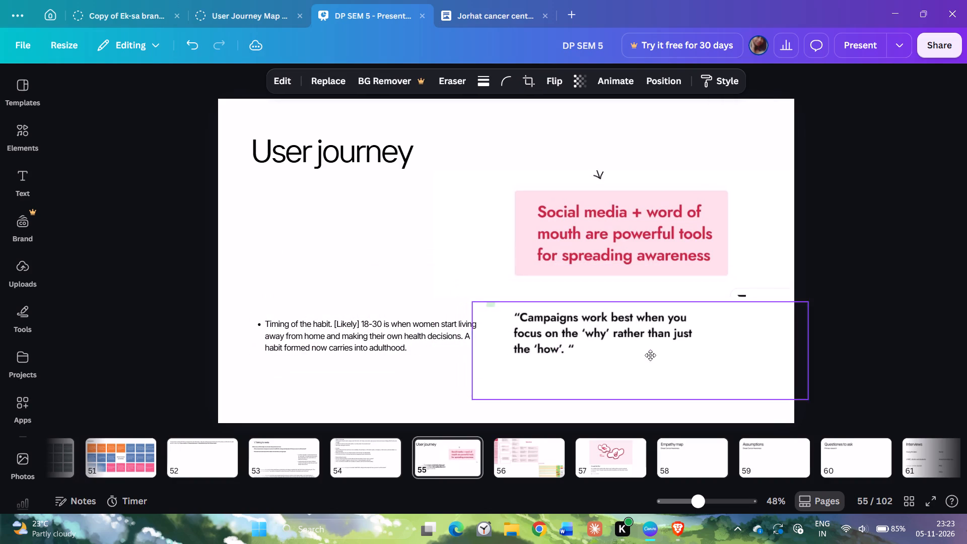
{"action": "left_click_drag", "start_coordinate": [650, 355], "coordinate": [655, 355]}
{"action": "left_click_drag", "start_coordinate": [458, 343], "coordinate": [469, 236]}
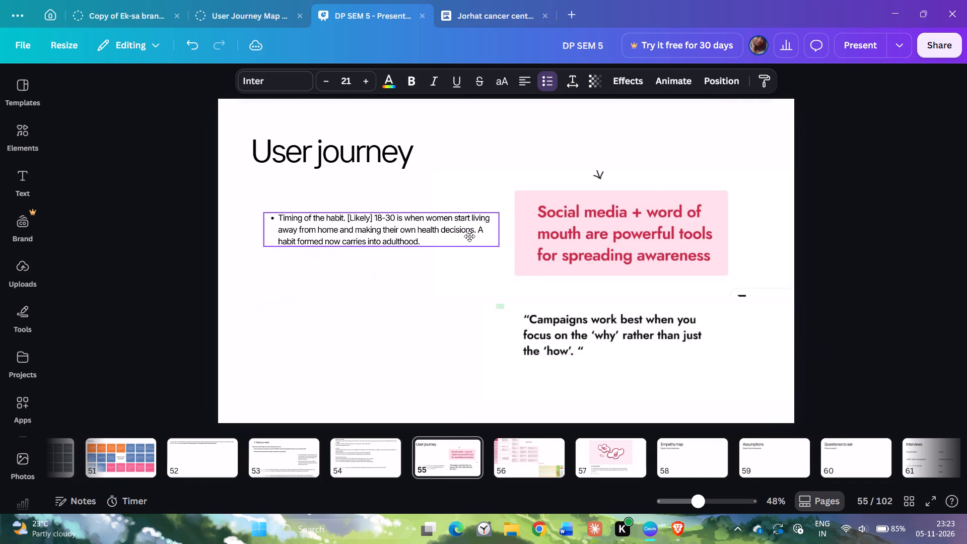
{"action": "left_click_drag", "start_coordinate": [469, 236], "coordinate": [453, 232]}
{"action": "left_click", "coordinate": [442, 305]}
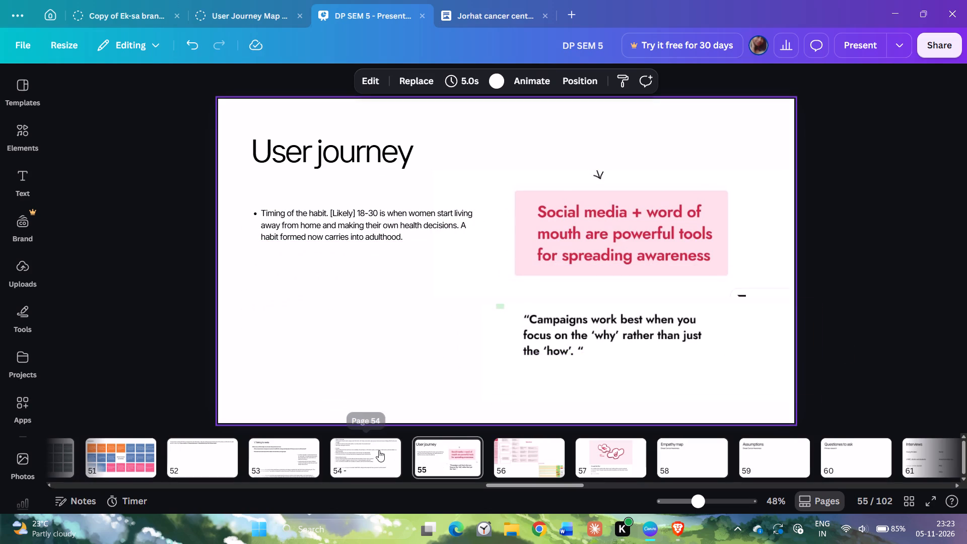
On page 53, narrow the "honest weakness" text block to about 1,096 wide and place it below the bold questions, beside the mother-daughter column.
{"action": "left_click", "coordinate": [379, 451]}
{"action": "left_click", "coordinate": [300, 456]}
{"action": "scroll", "coordinate": [406, 331], "scroll_direction": "down", "scroll_amount": 1}
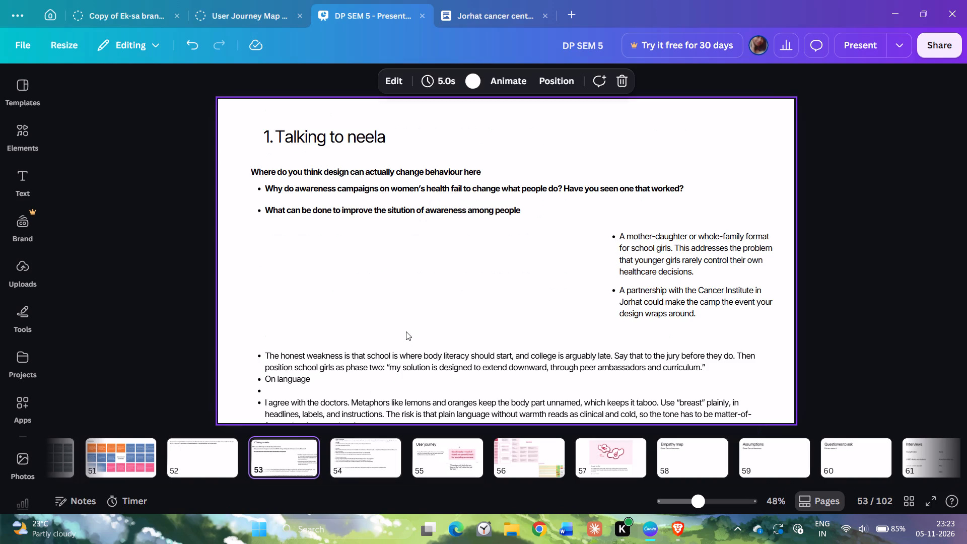
{"action": "scroll", "coordinate": [406, 331], "scroll_direction": "down", "scroll_amount": 1}
{"action": "left_click", "coordinate": [301, 448]}
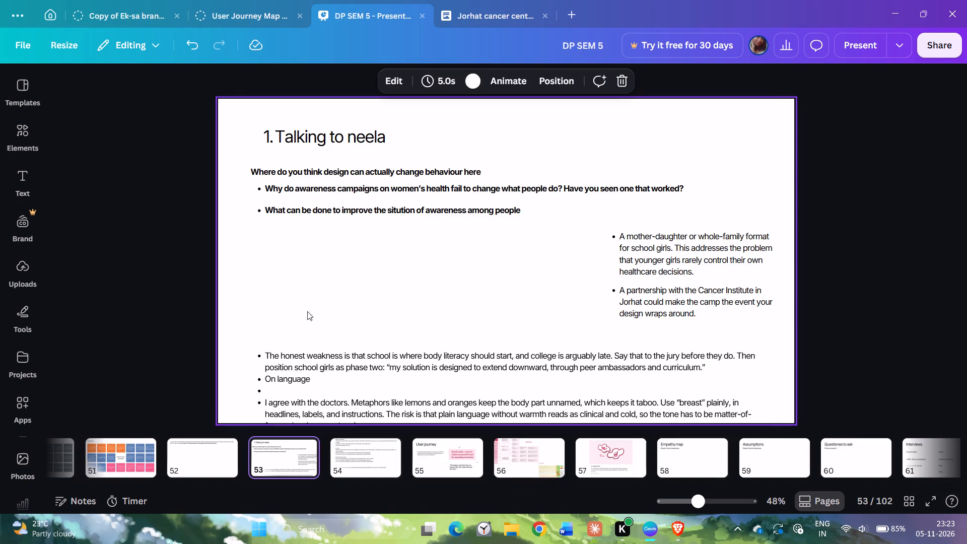
{"action": "left_click_drag", "start_coordinate": [411, 373], "coordinate": [411, 295]}
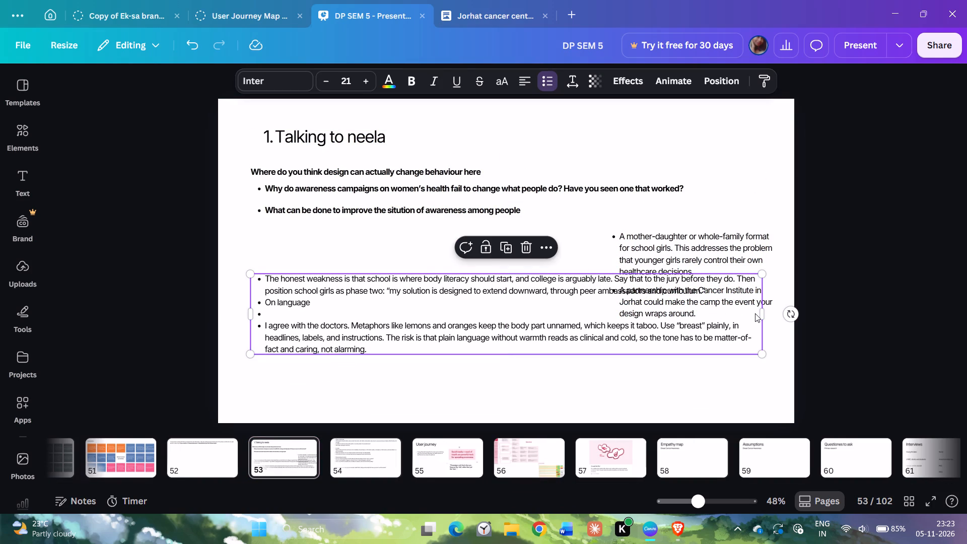
{"action": "left_click_drag", "start_coordinate": [765, 313], "coordinate": [582, 320]}
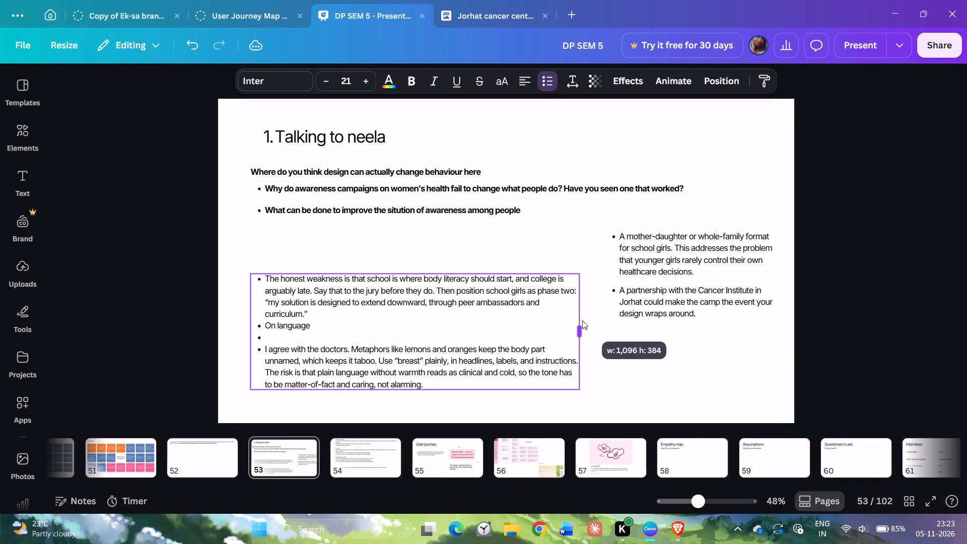
{"action": "left_click_drag", "start_coordinate": [582, 320], "coordinate": [582, 321]}
{"action": "left_click_drag", "start_coordinate": [542, 330], "coordinate": [538, 291]}
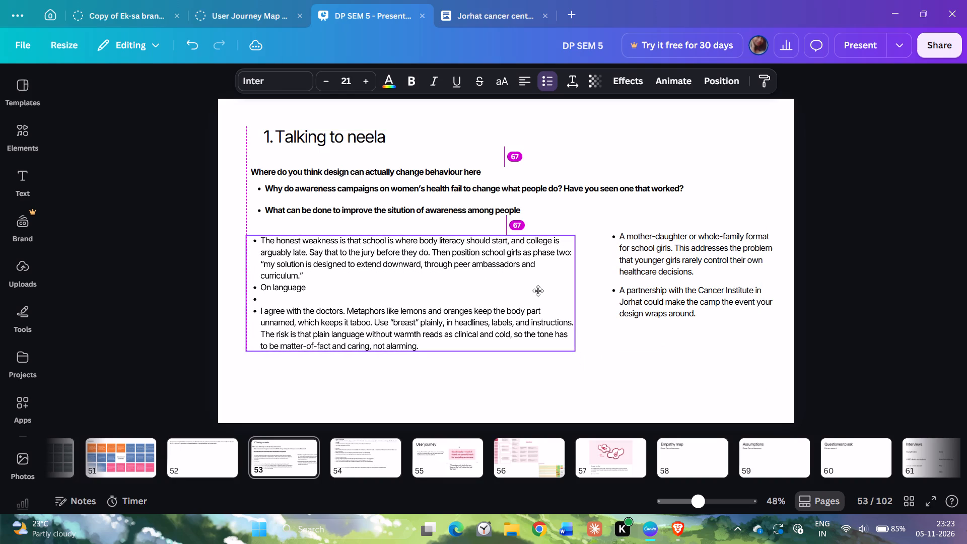
{"action": "left_click_drag", "start_coordinate": [538, 291], "coordinate": [540, 288]}
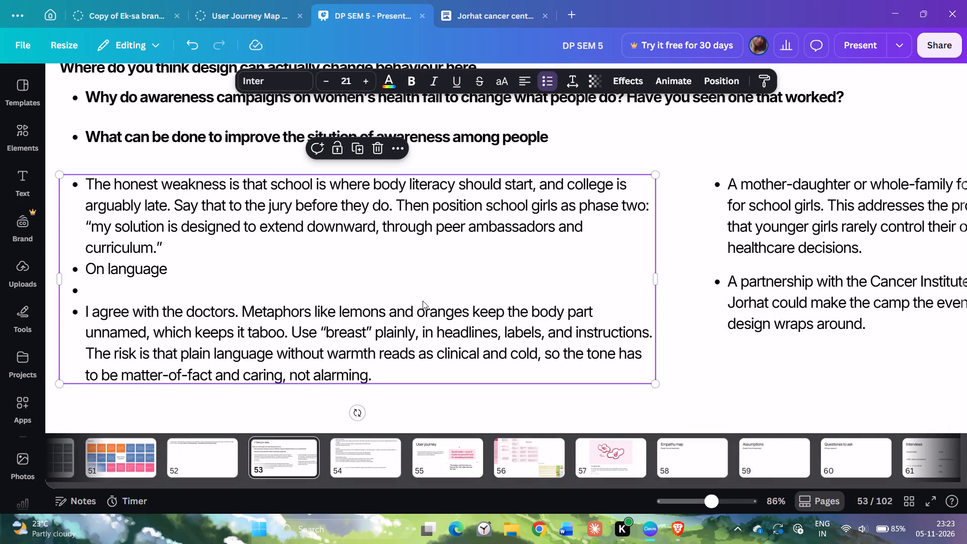
Bold the doctors bullet's text from "Metaphors like lemons and oranges" through "reads as clinical and cold".
{"action": "double_click", "coordinate": [374, 309]}
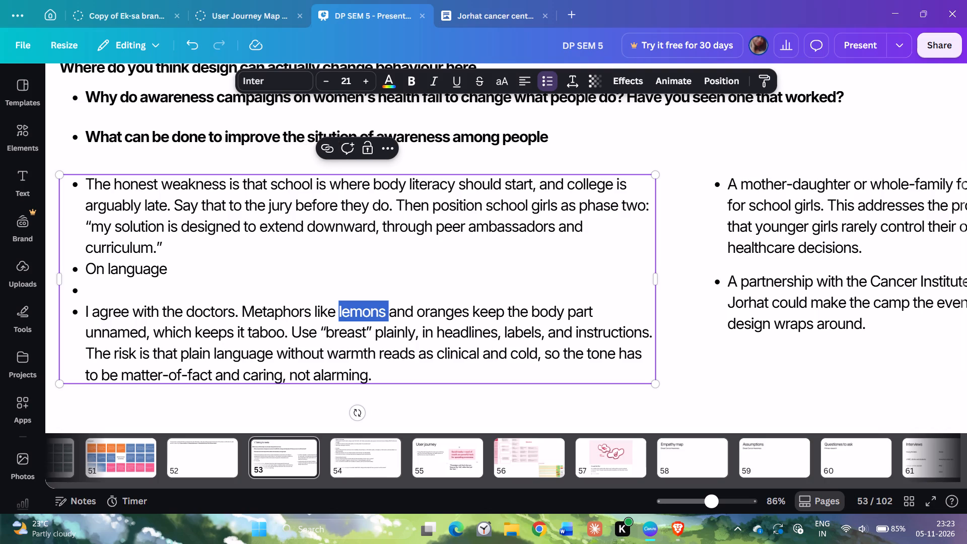
{"action": "left_click_drag", "start_coordinate": [242, 310], "coordinate": [332, 324]}
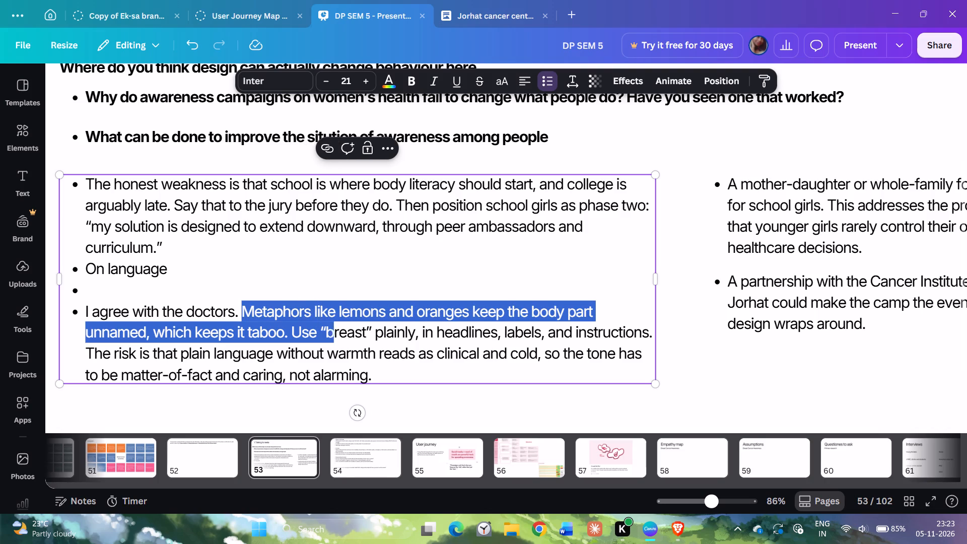
{"action": "left_click_drag", "start_coordinate": [332, 324], "coordinate": [431, 331]}
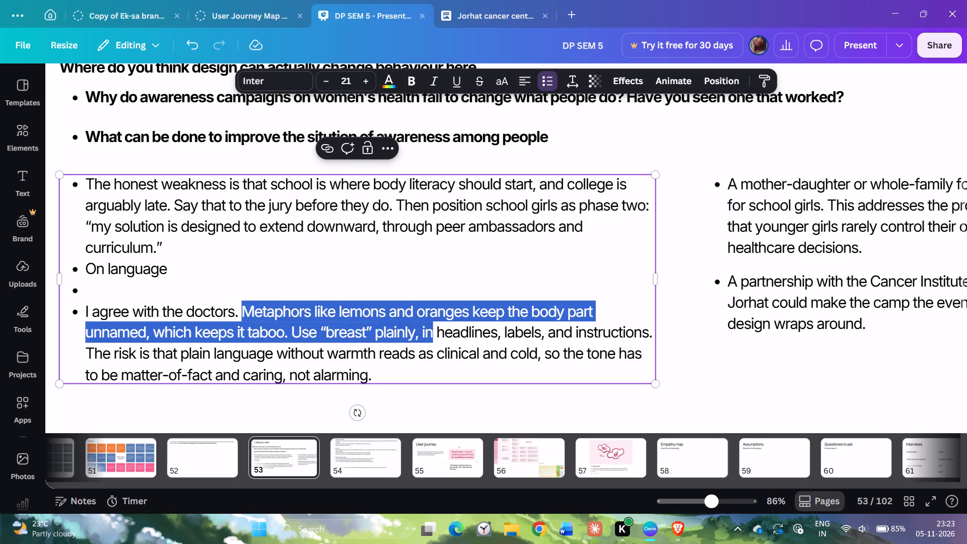
{"action": "left_click_drag", "start_coordinate": [431, 331], "coordinate": [555, 352]}
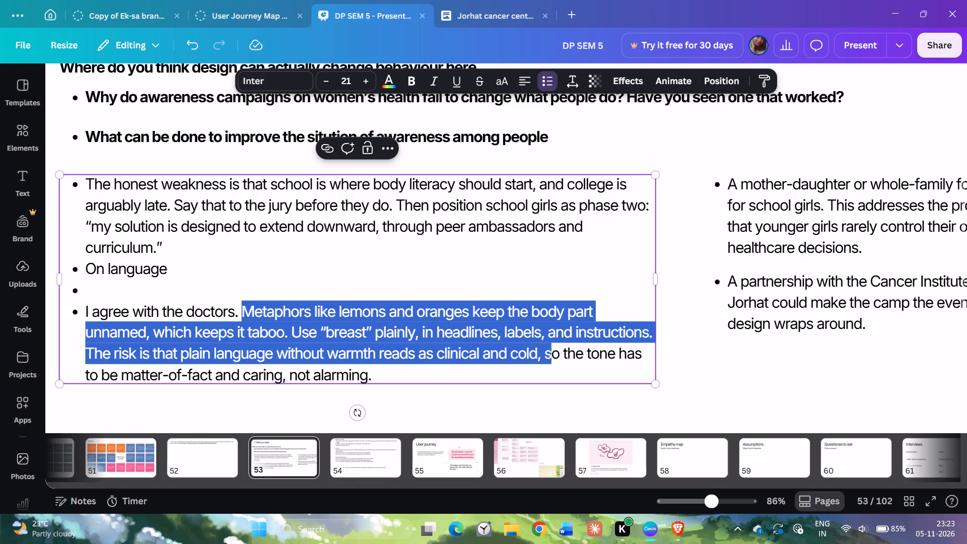
{"action": "left_click_drag", "start_coordinate": [555, 352], "coordinate": [535, 353]}
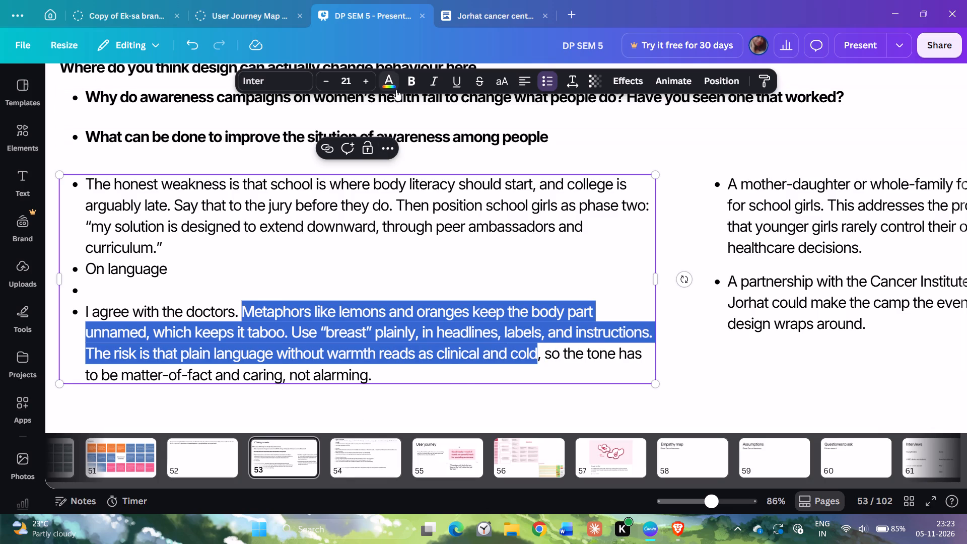
{"action": "left_click", "coordinate": [408, 85]}
{"action": "left_click", "coordinate": [486, 380]}
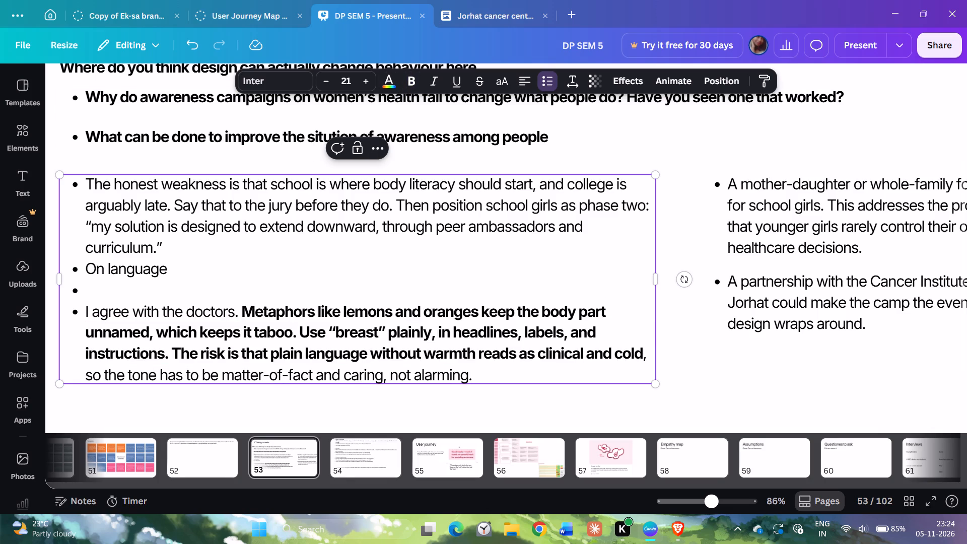
Remove bold from "keep the body part unnamed, which keeps it taboo" and from "Use “breast” plainly" through "The risk is that".
{"action": "left_click_drag", "start_coordinate": [297, 331], "coordinate": [506, 318]}
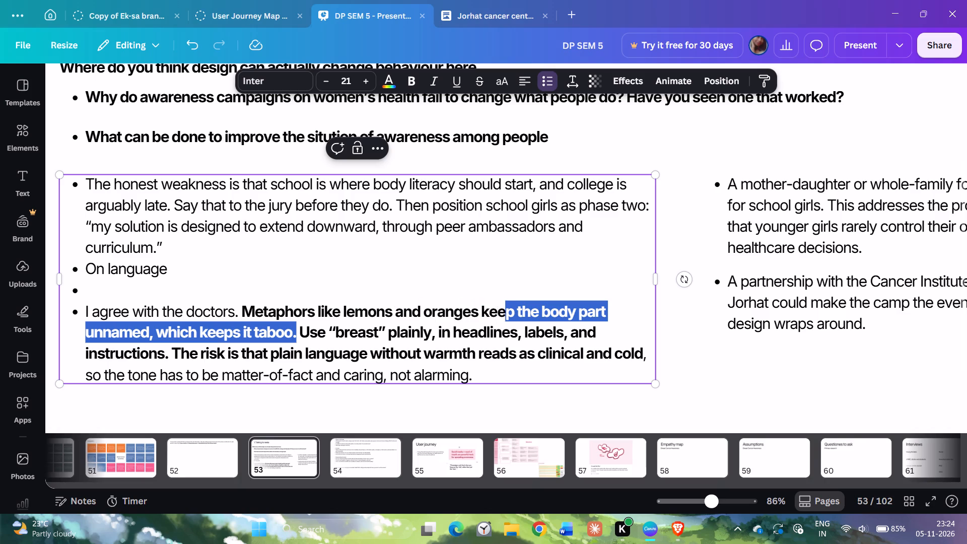
{"action": "left_click_drag", "start_coordinate": [506, 318], "coordinate": [475, 318]}
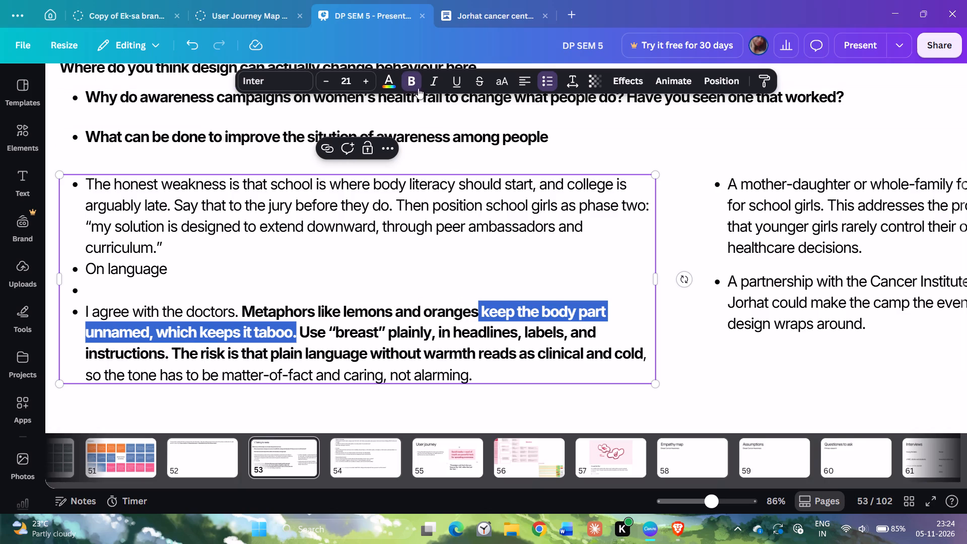
{"action": "left_click", "coordinate": [416, 85]}
{"action": "left_click", "coordinate": [402, 329]}
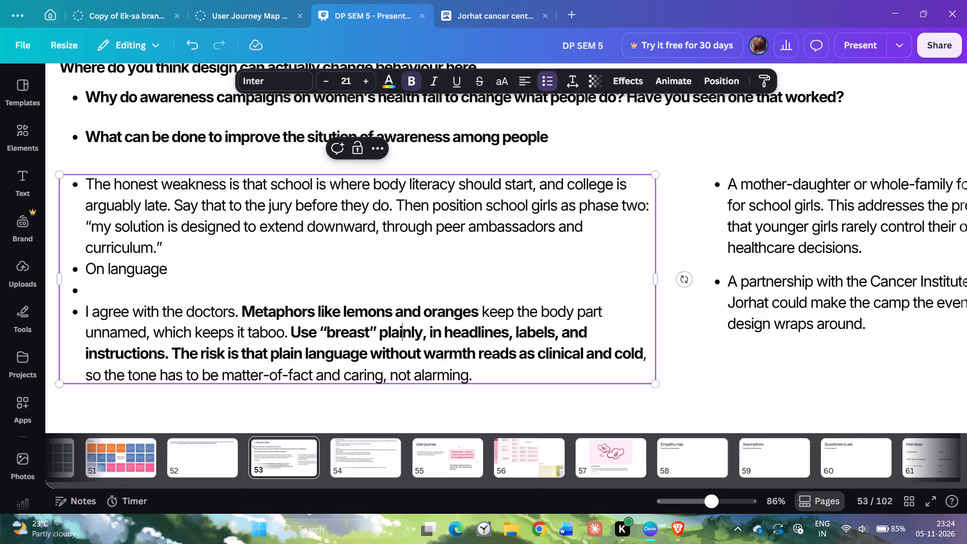
{"action": "left_click_drag", "start_coordinate": [289, 330], "coordinate": [285, 347]}
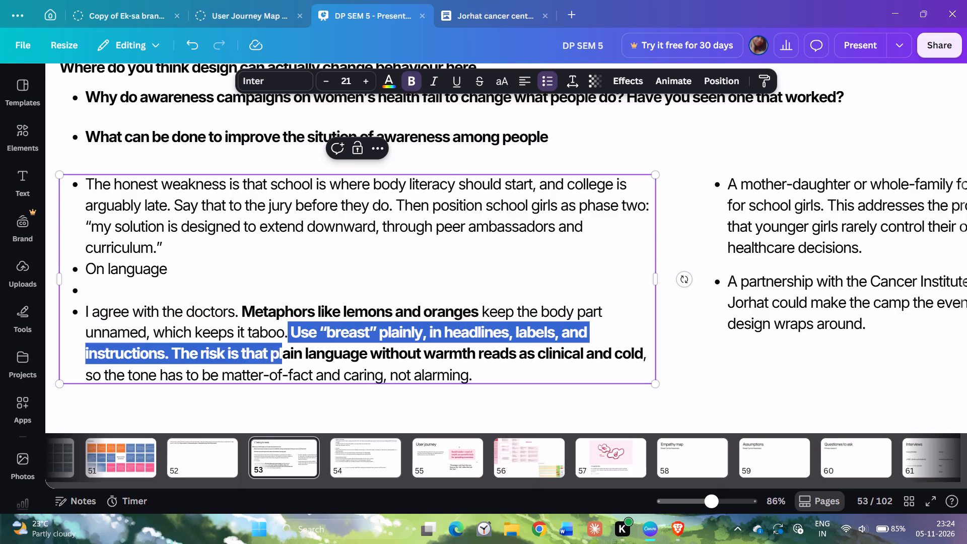
{"action": "left_click_drag", "start_coordinate": [285, 347], "coordinate": [270, 358]}
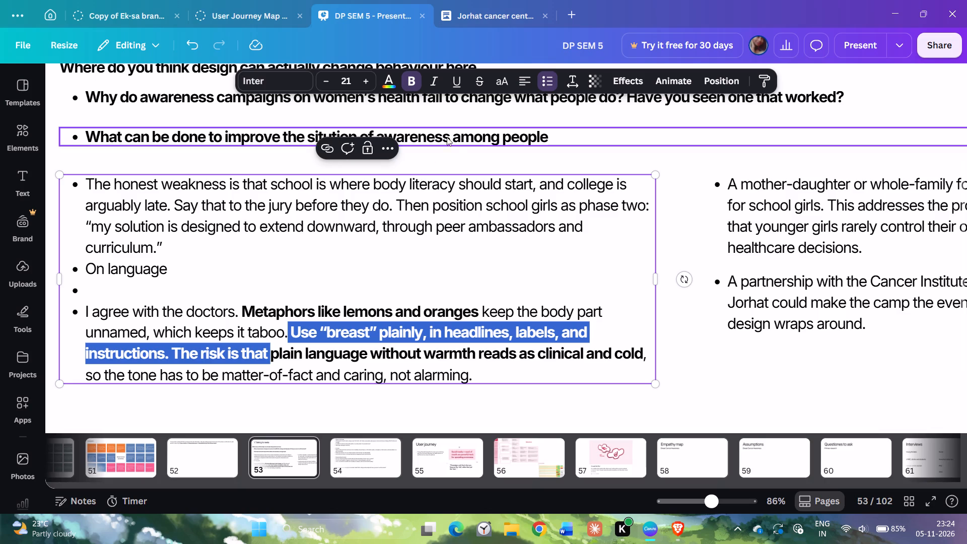
{"action": "left_click", "coordinate": [417, 83]}
{"action": "left_click", "coordinate": [373, 279]}
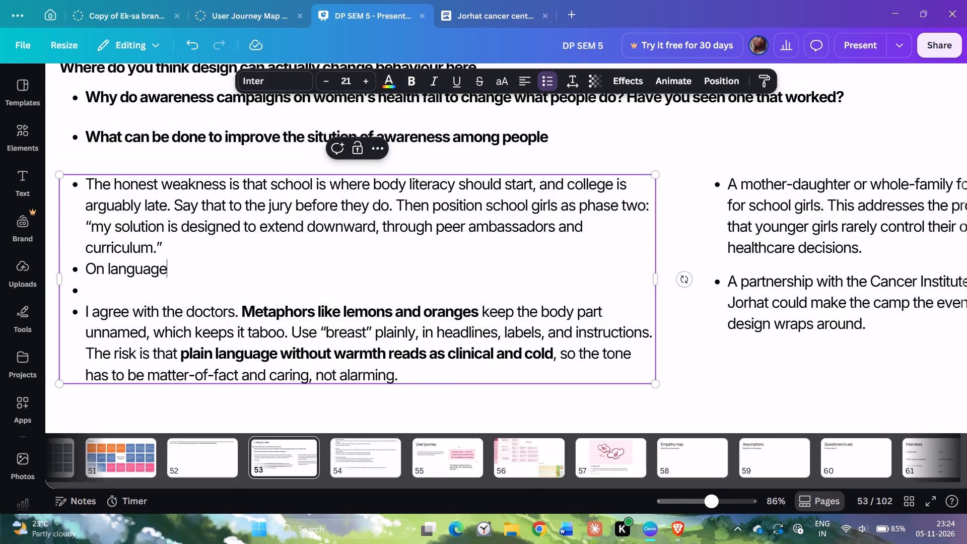
Delete the "On language" bullet and turn the empty bullet into a plain blank line between the two remaining paragraphs.
{"action": "left_click_drag", "start_coordinate": [200, 273], "coordinate": [73, 268]}
{"action": "left_click_drag", "start_coordinate": [105, 291], "coordinate": [104, 291]}
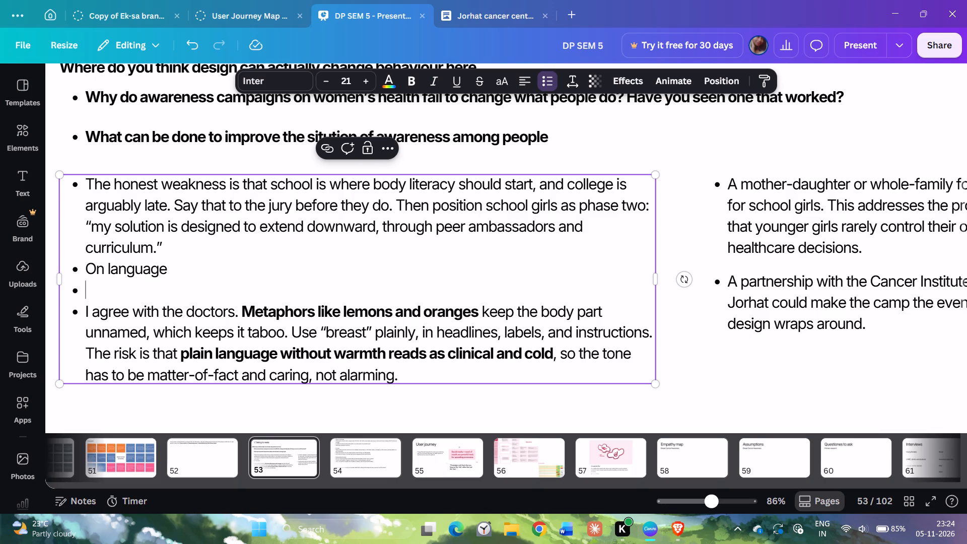
{"action": "left_click_drag", "start_coordinate": [104, 291], "coordinate": [70, 266]}
{"action": "key", "text": "BackSpace"}
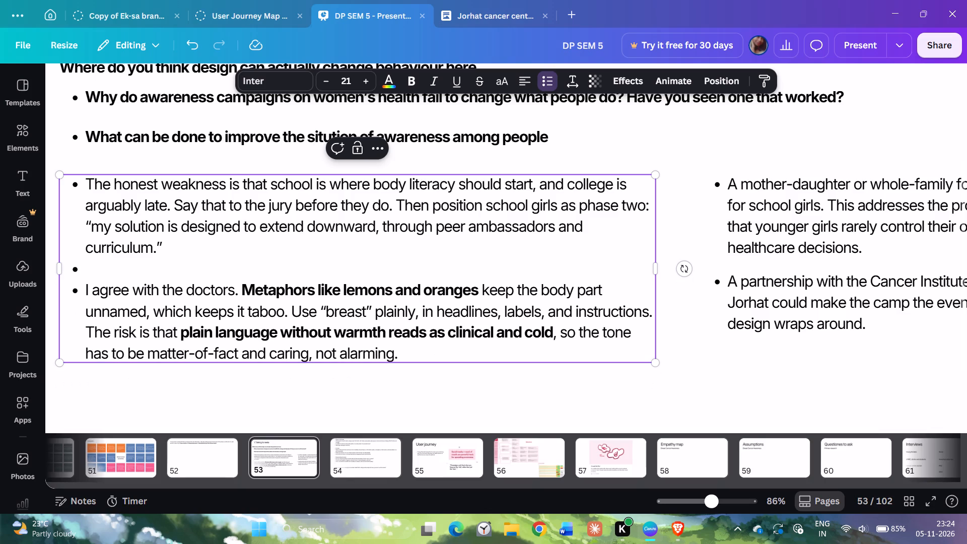
{"action": "key", "text": "BackSpace"}
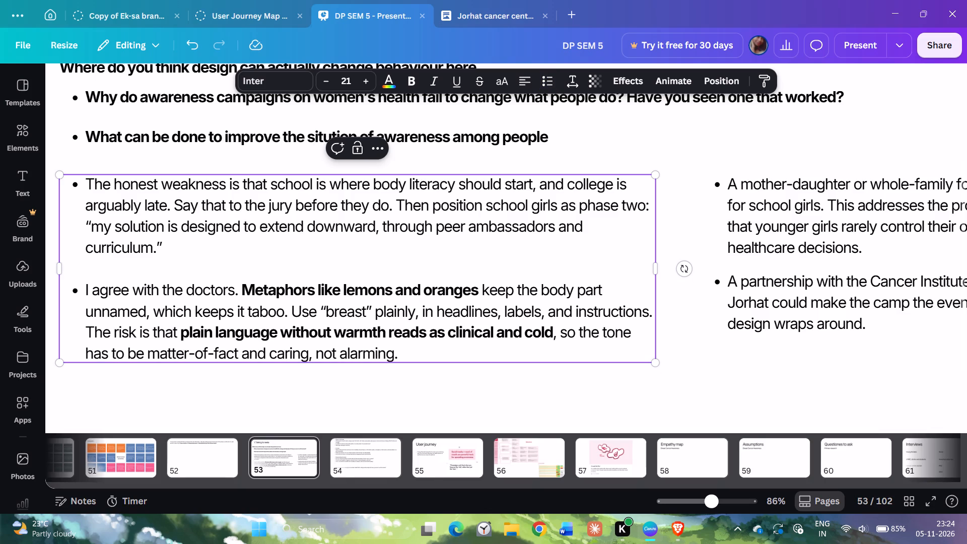
{"action": "left_click", "coordinate": [309, 383]}
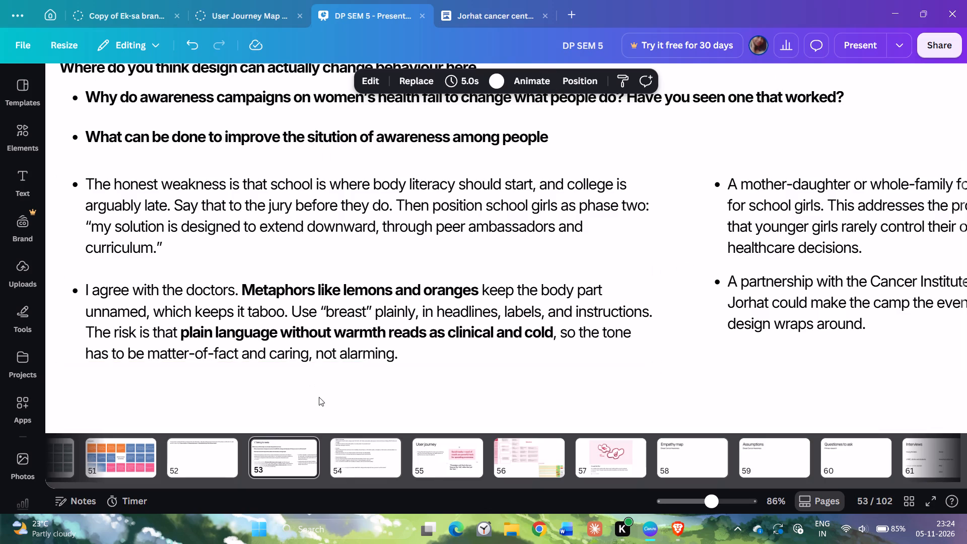
Go to page 54 and view its "Where to intervene", "Formats" and "Representing the breast" question lists.
{"action": "left_click", "coordinate": [344, 448]}
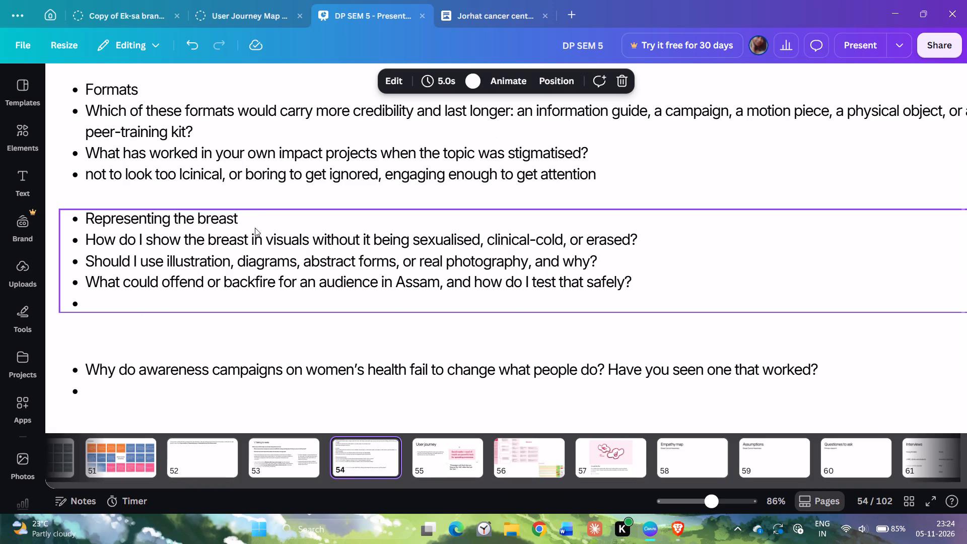
{"action": "scroll", "coordinate": [255, 213], "scroll_direction": "up", "scroll_amount": 3}
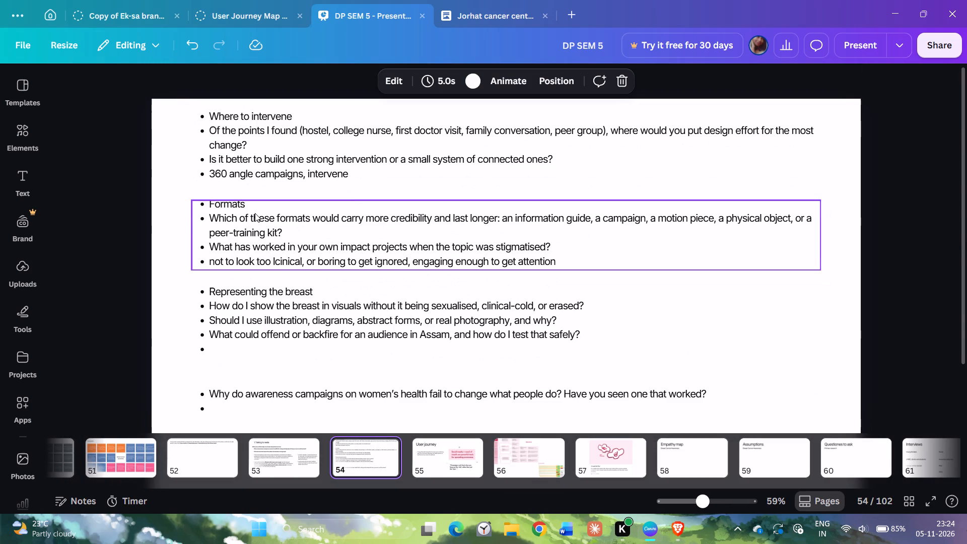
{"action": "scroll", "coordinate": [255, 213], "scroll_direction": "up", "scroll_amount": 1}
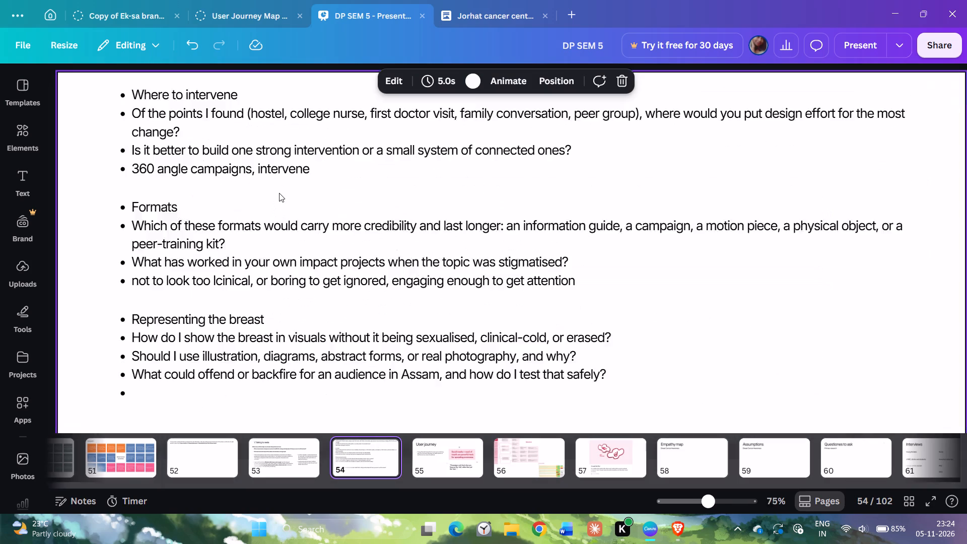
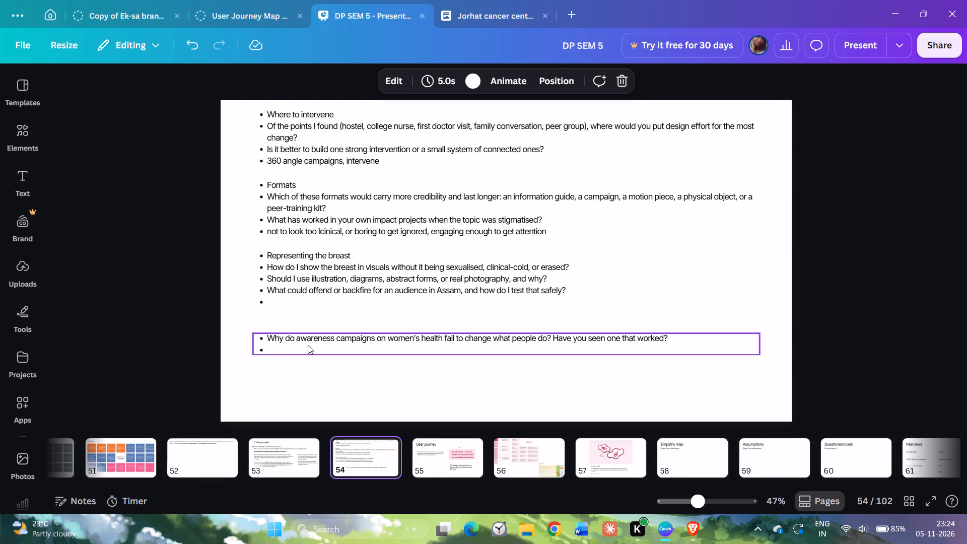
Space out page 54's four question blocks evenly by lowering the awareness-campaigns bullet, spreading the three lists apart and shifting them down together.
{"action": "left_click_drag", "start_coordinate": [308, 345], "coordinate": [307, 382]}
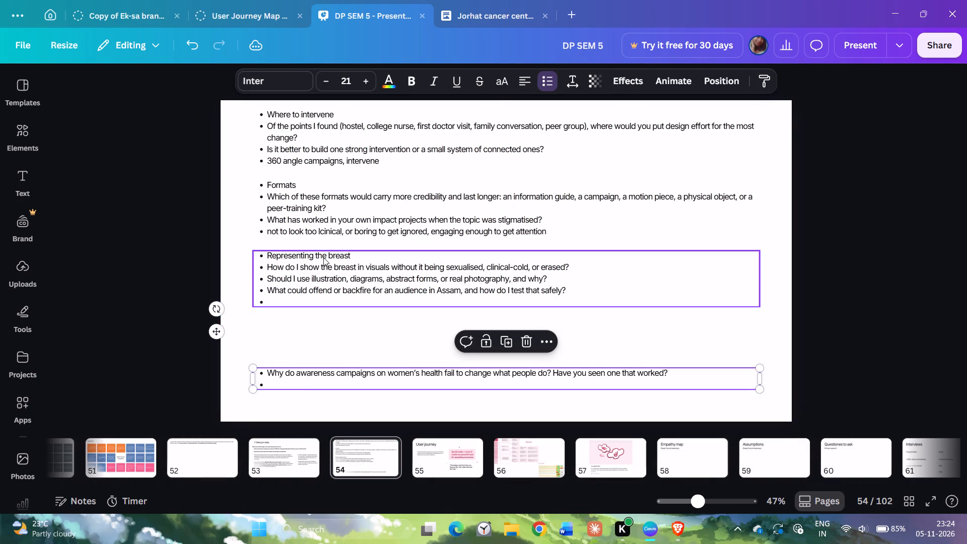
{"action": "left_click_drag", "start_coordinate": [325, 260], "coordinate": [325, 280]}
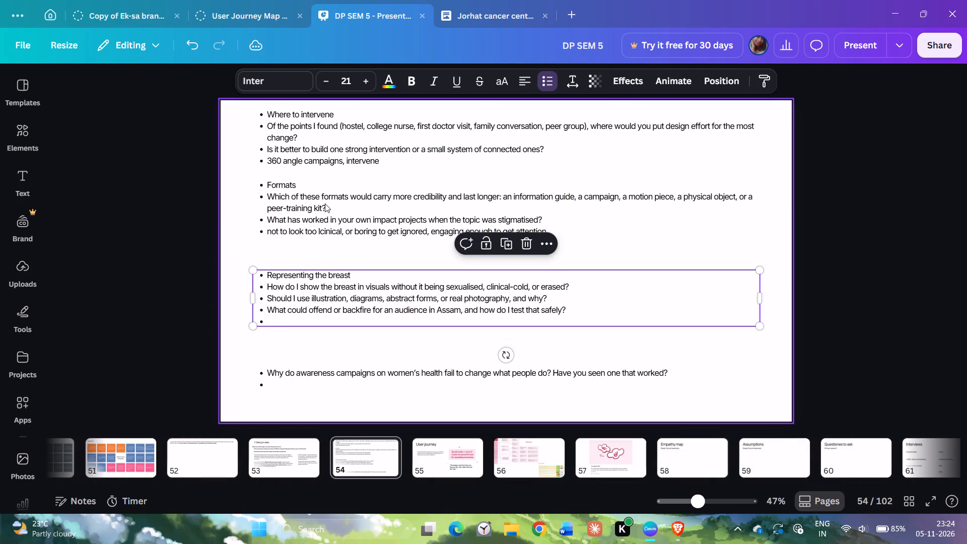
{"action": "left_click_drag", "start_coordinate": [325, 203], "coordinate": [325, 215]}
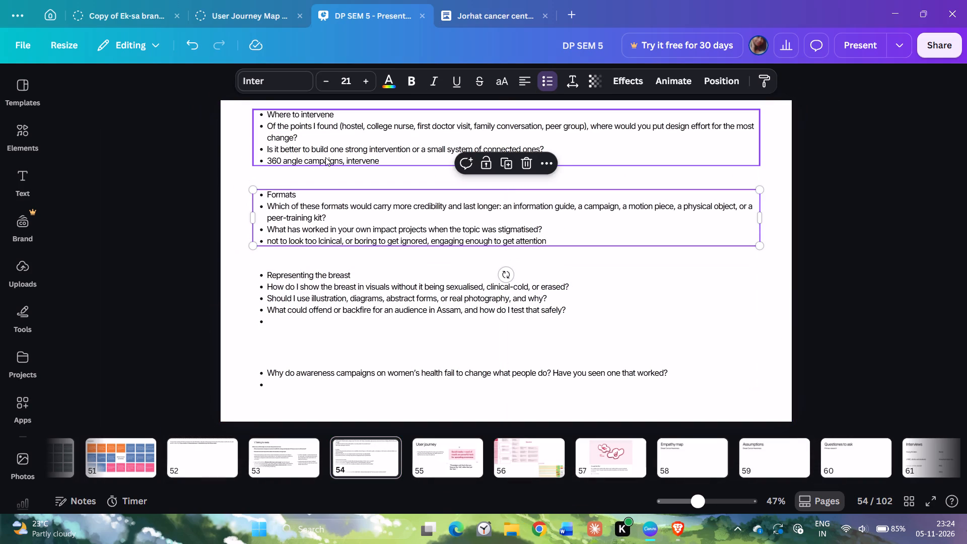
{"action": "left_click_drag", "start_coordinate": [233, 138], "coordinate": [459, 328]}
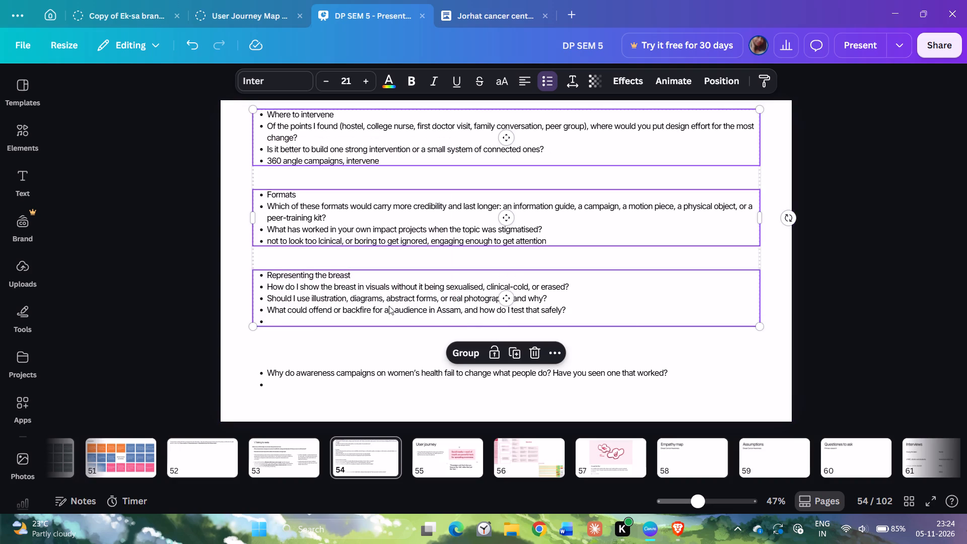
{"action": "left_click_drag", "start_coordinate": [389, 306], "coordinate": [389, 328]}
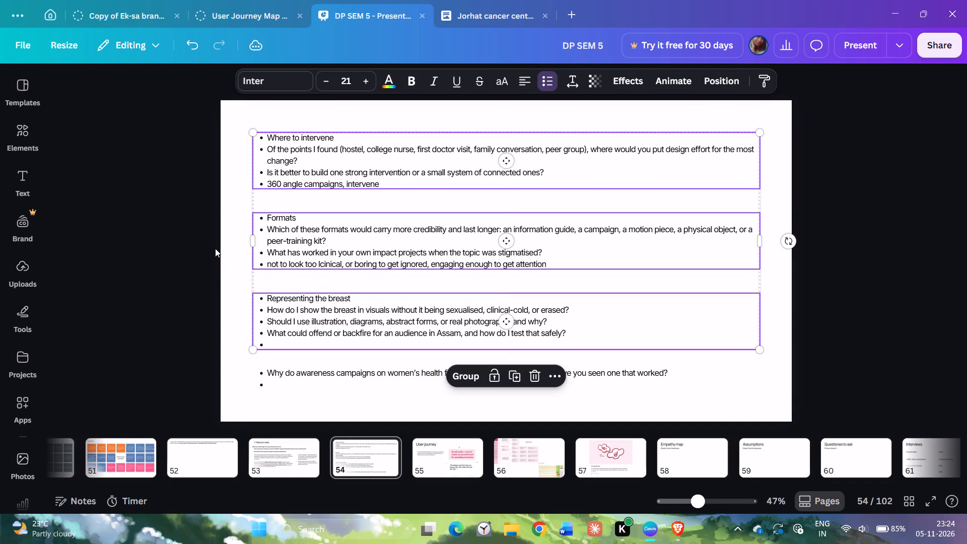
{"action": "left_click", "coordinate": [215, 248]}
Bold the "Where to intervene", "Formats" and "Representing the breast" headings on page 54.
{"action": "triple_click", "coordinate": [302, 135]}
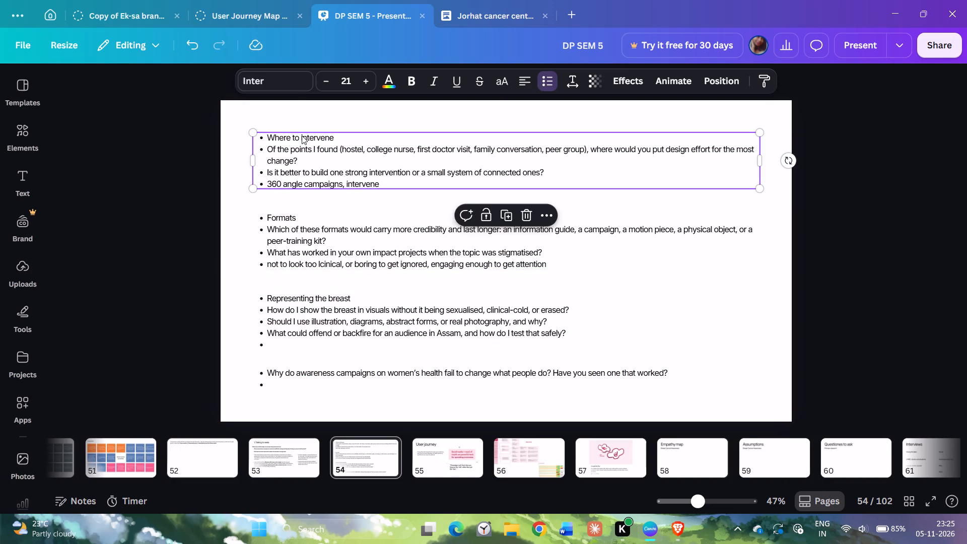
{"action": "left_click", "coordinate": [413, 90]}
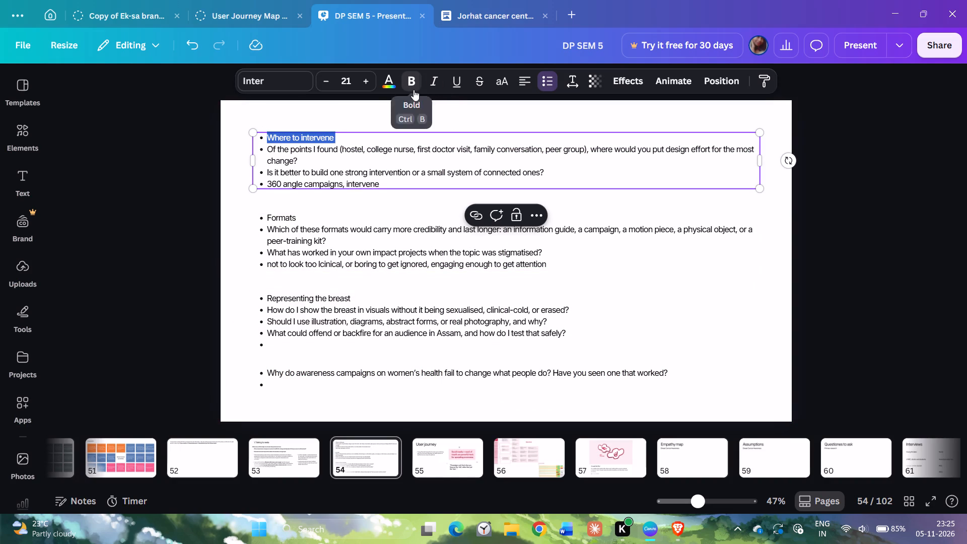
{"action": "triple_click", "coordinate": [315, 215]}
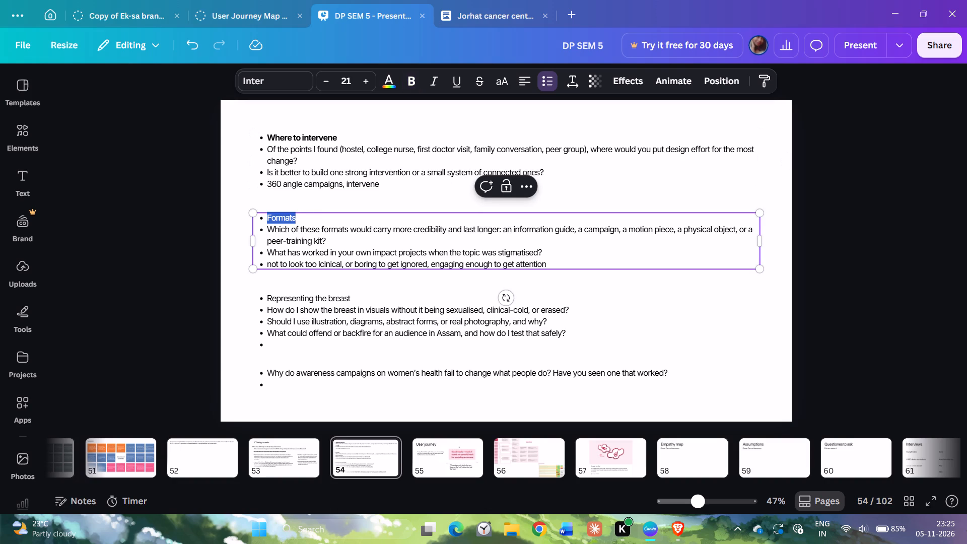
{"action": "left_click", "coordinate": [416, 81]}
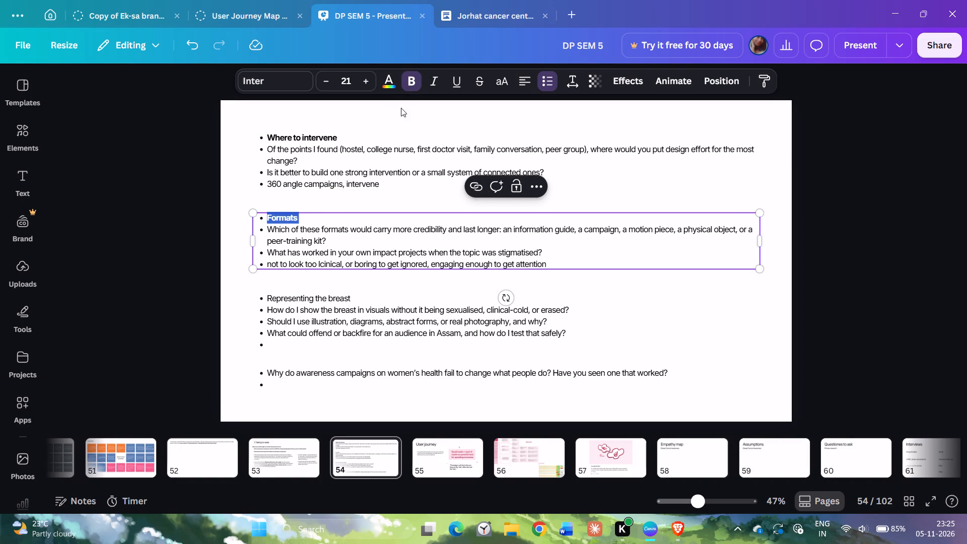
{"action": "triple_click", "coordinate": [318, 298]}
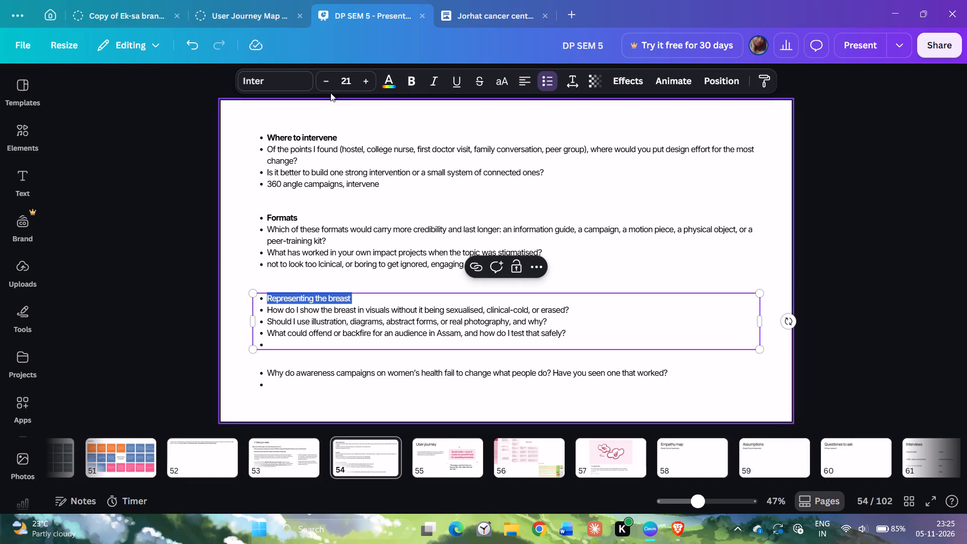
{"action": "left_click", "coordinate": [413, 82]}
{"action": "left_click", "coordinate": [170, 257]}
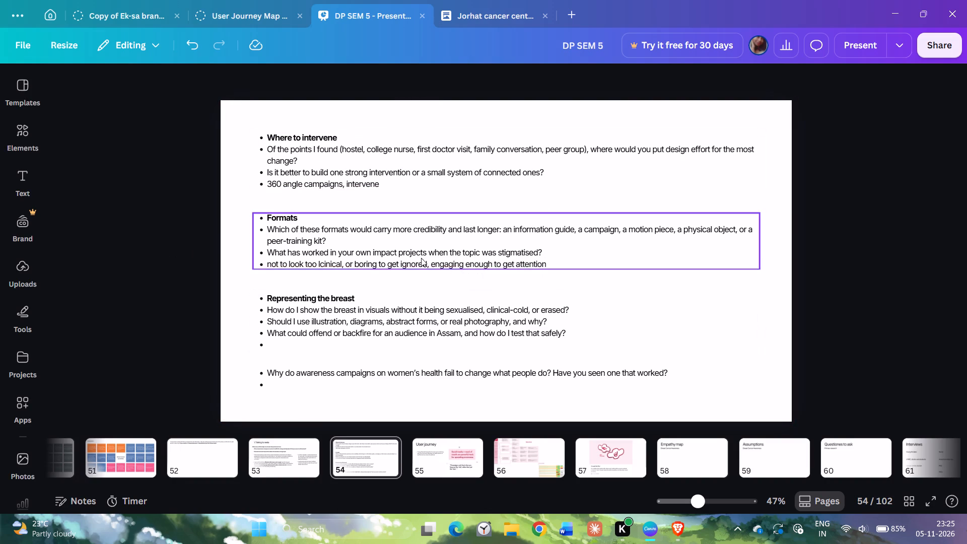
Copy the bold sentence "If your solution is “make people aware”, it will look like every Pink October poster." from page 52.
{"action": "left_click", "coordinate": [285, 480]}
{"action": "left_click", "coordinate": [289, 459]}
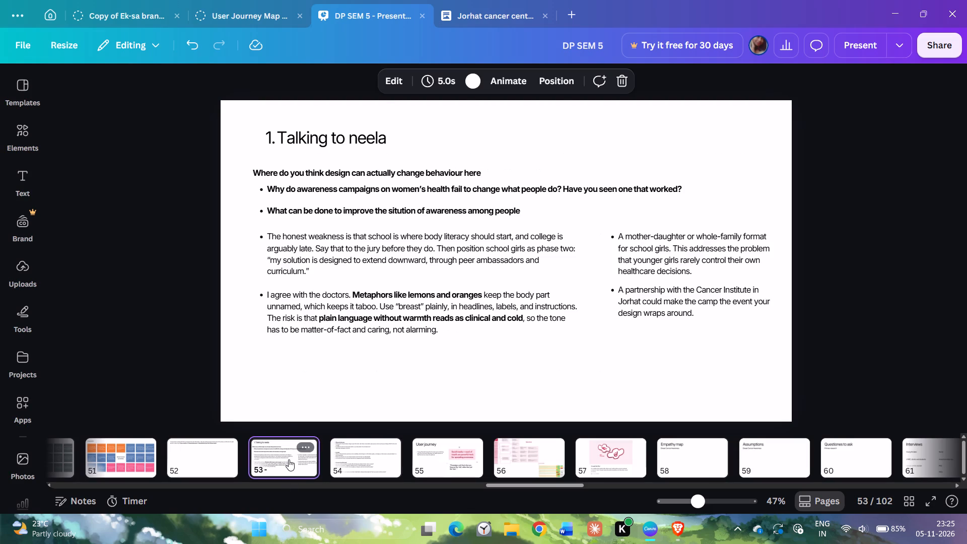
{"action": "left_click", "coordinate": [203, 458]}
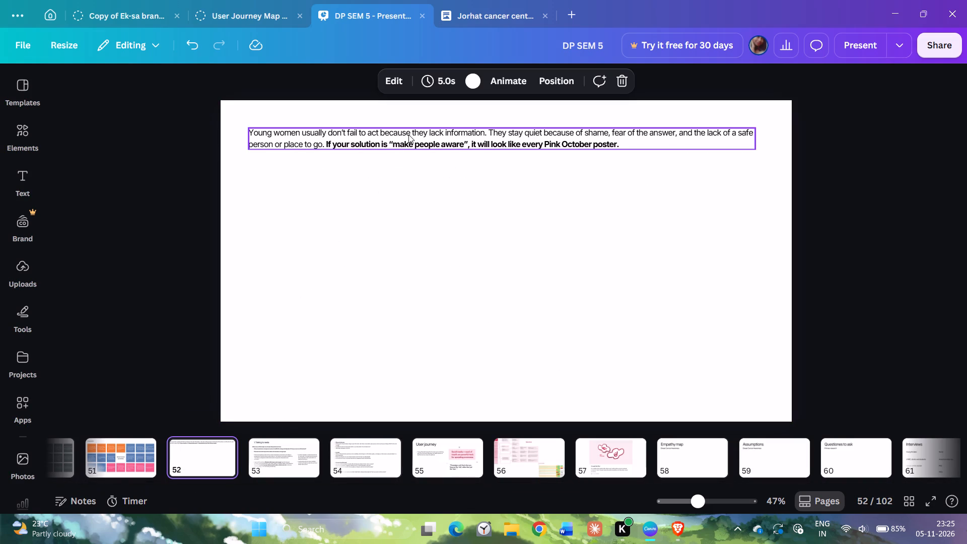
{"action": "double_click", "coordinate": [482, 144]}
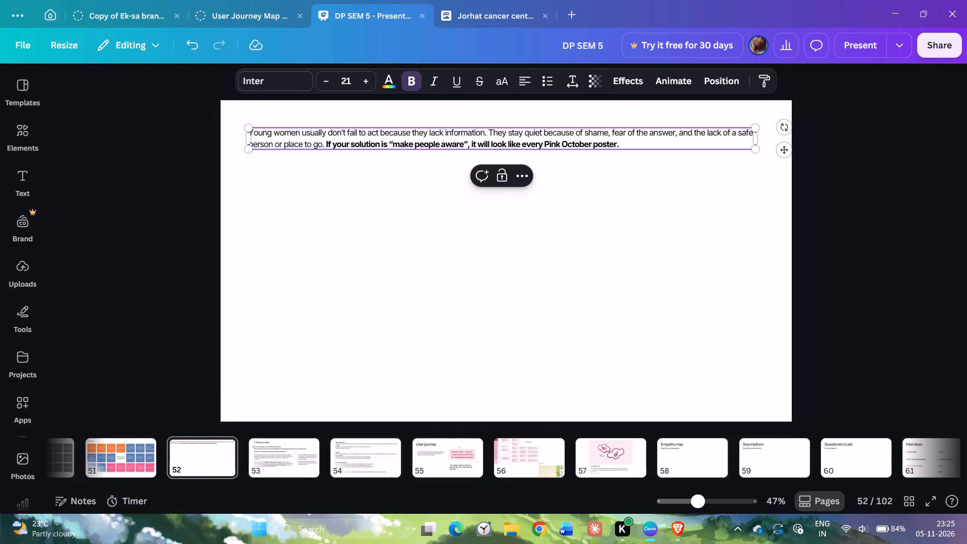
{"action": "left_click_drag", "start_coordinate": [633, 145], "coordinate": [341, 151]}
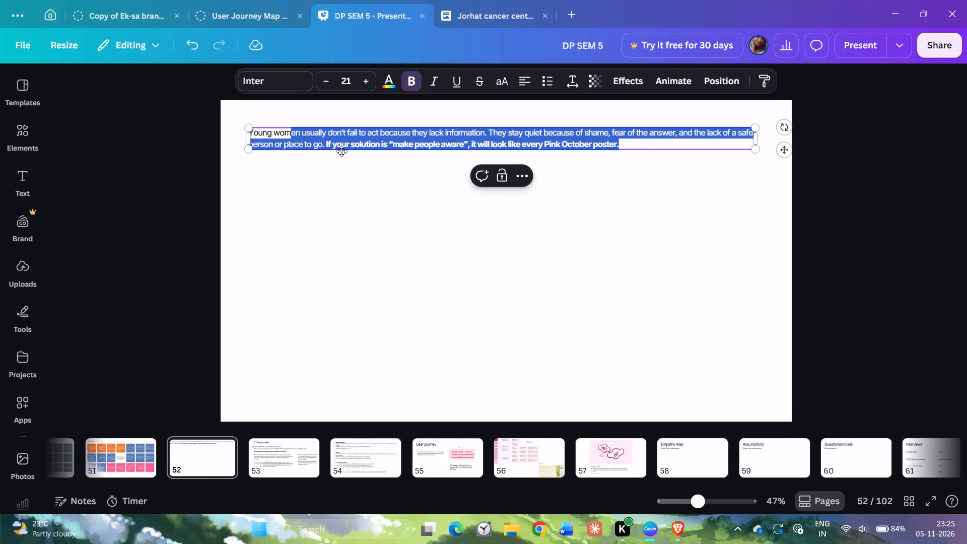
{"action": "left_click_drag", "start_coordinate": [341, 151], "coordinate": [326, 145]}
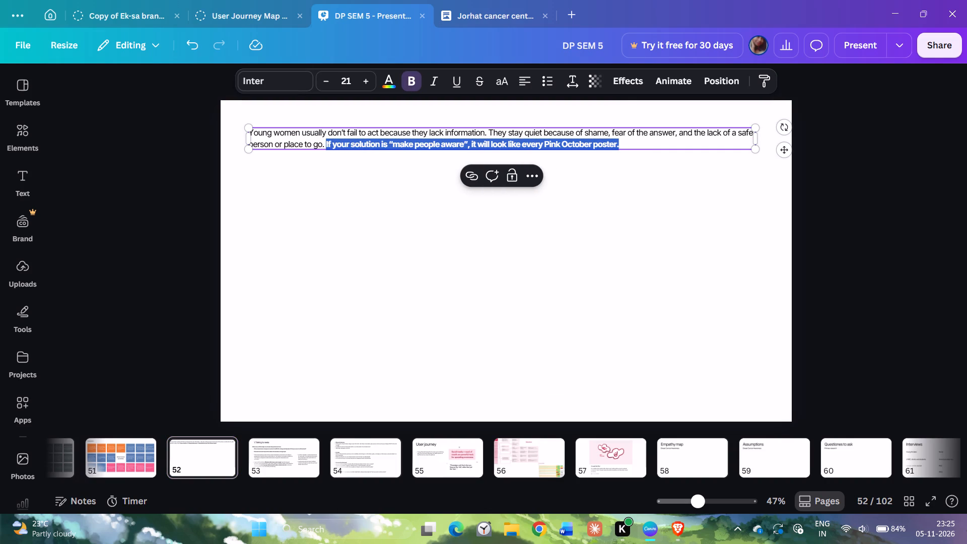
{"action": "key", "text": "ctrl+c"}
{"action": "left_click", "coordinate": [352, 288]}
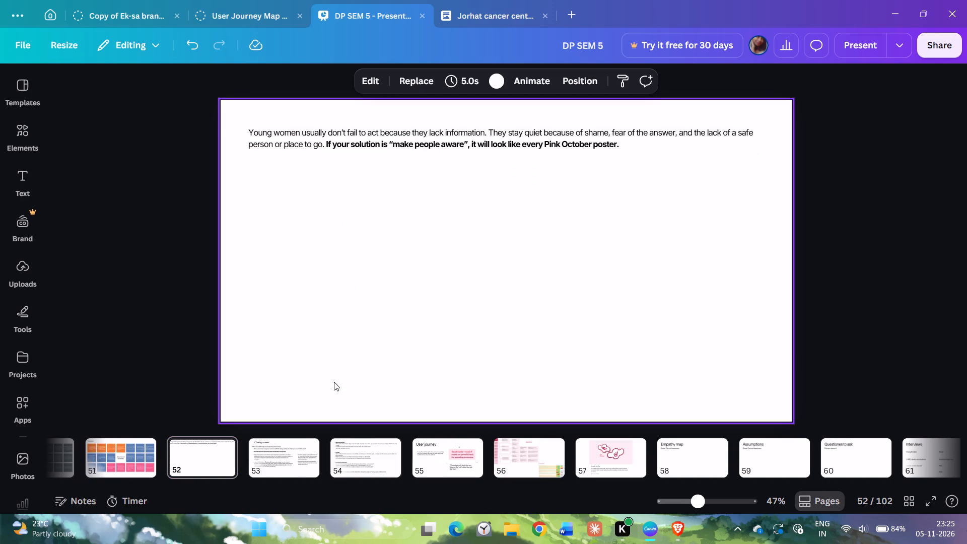
Duplicate page 53's "What can be done to improve the sitution of awareness among people" bullet directly below the doctors paragraph and select its text.
{"action": "left_click", "coordinate": [292, 466]}
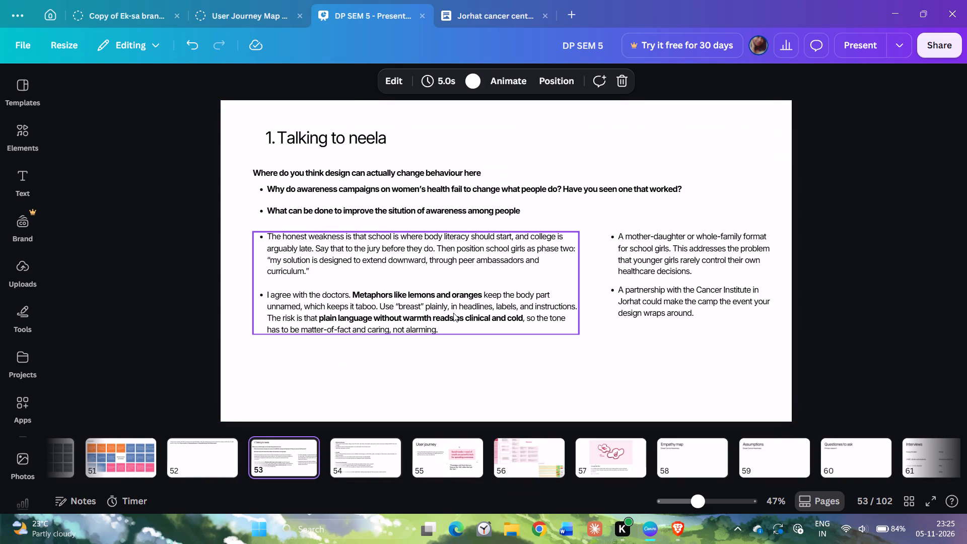
{"action": "left_click_drag", "start_coordinate": [434, 209], "coordinate": [437, 285]}
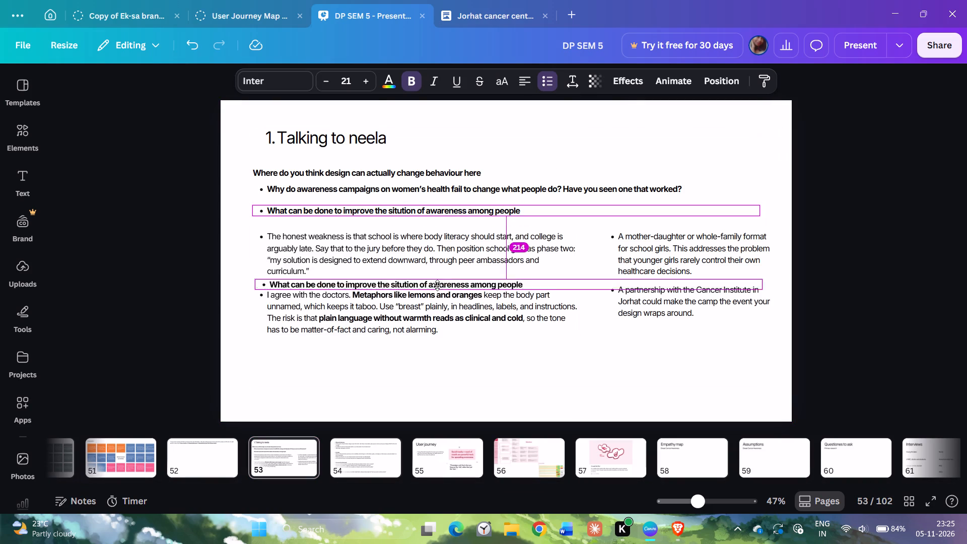
{"action": "left_click_drag", "start_coordinate": [437, 285], "coordinate": [433, 348]}
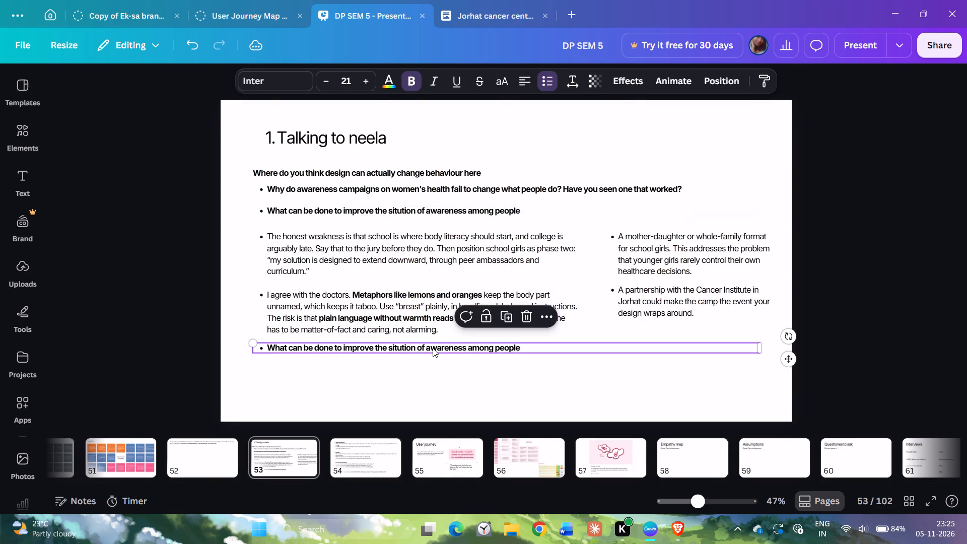
{"action": "double_click", "coordinate": [431, 345]}
{"action": "key", "text": "ctrl+c"}
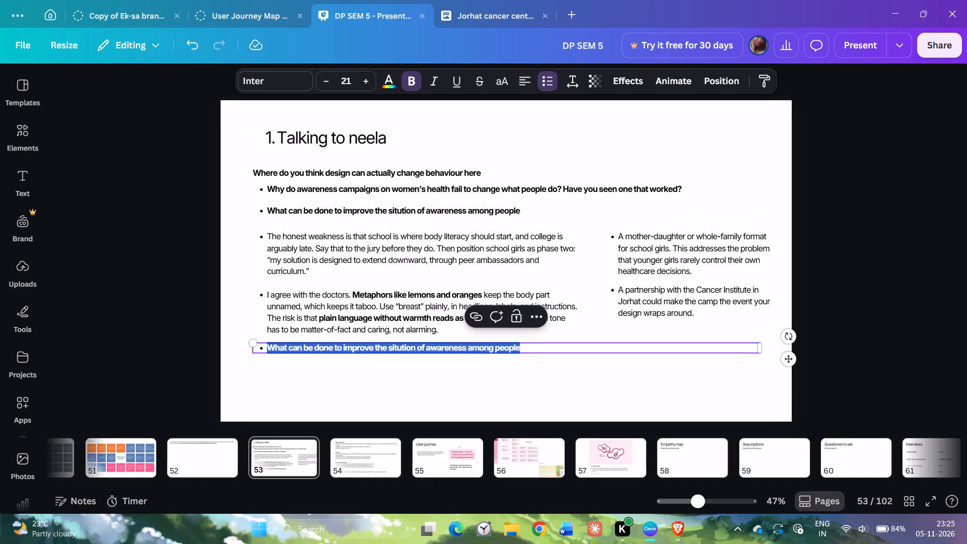
Replace the duplicated bullet's text on page 53 with page 52's bold sentence about "make people aware" and every Pink October poster.
{"action": "left_click", "coordinate": [230, 469]}
{"action": "double_click", "coordinate": [445, 143]}
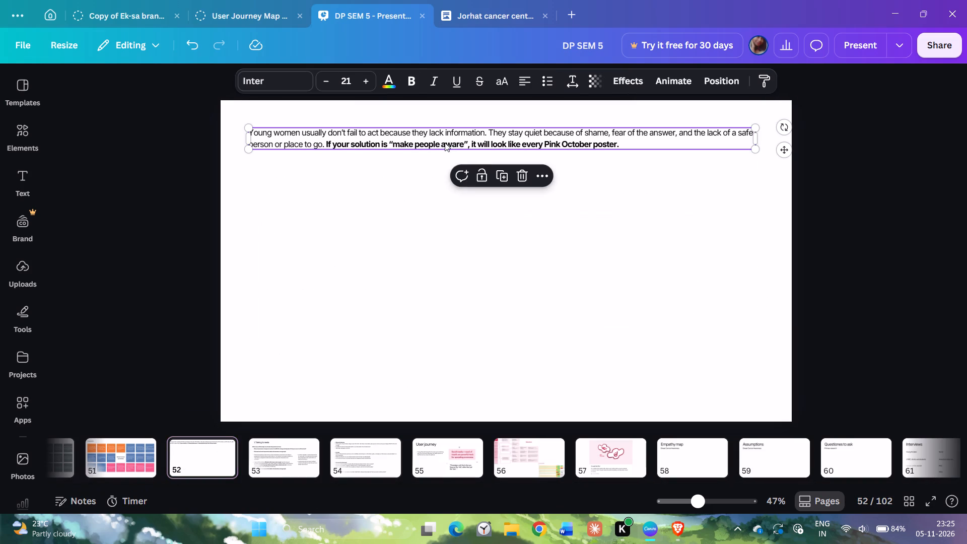
{"action": "double_click", "coordinate": [445, 143]}
{"action": "triple_click", "coordinate": [445, 143]}
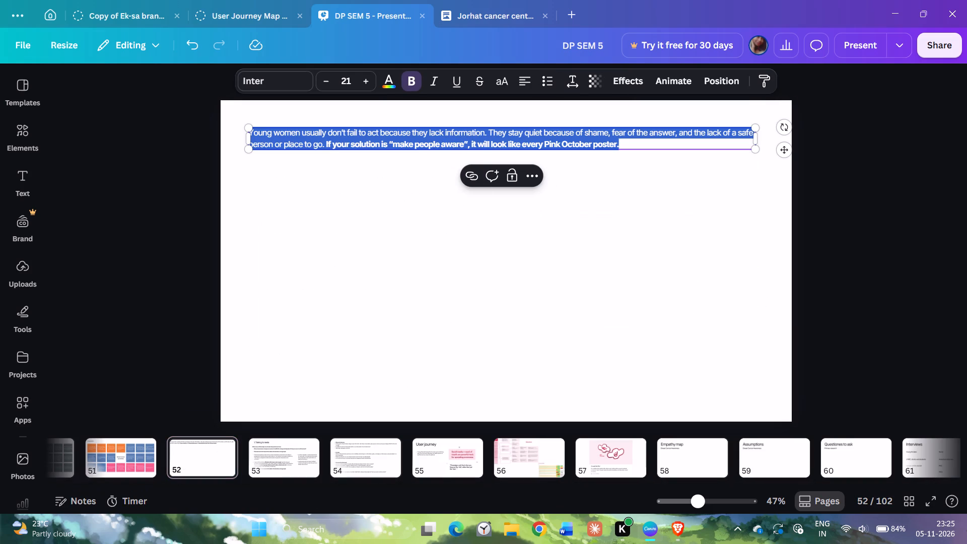
{"action": "left_click", "coordinate": [628, 147]}
{"action": "left_click_drag", "start_coordinate": [628, 147], "coordinate": [326, 144]}
{"action": "key", "text": "ctrl+c"}
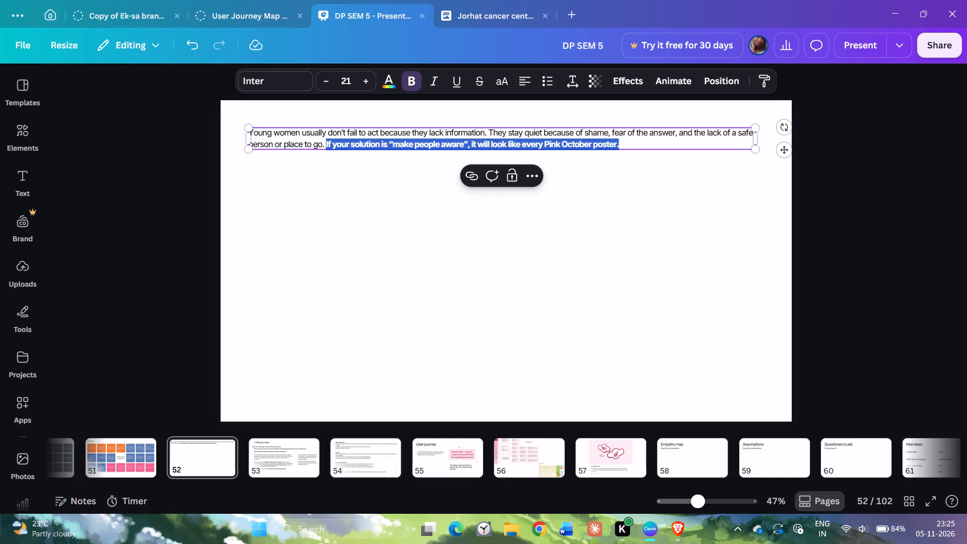
{"action": "left_click", "coordinate": [276, 453]}
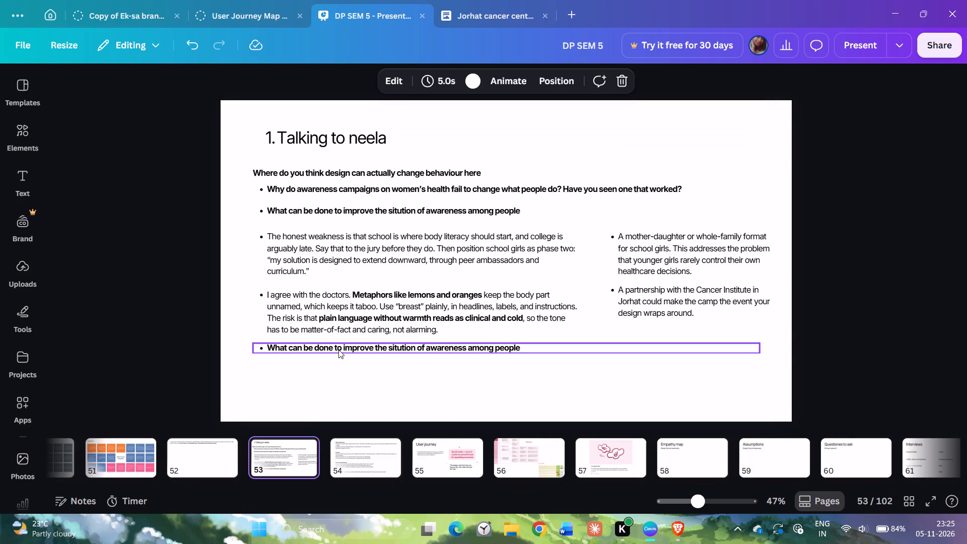
{"action": "double_click", "coordinate": [338, 350]}
{"action": "key", "text": "ctrl+v"}
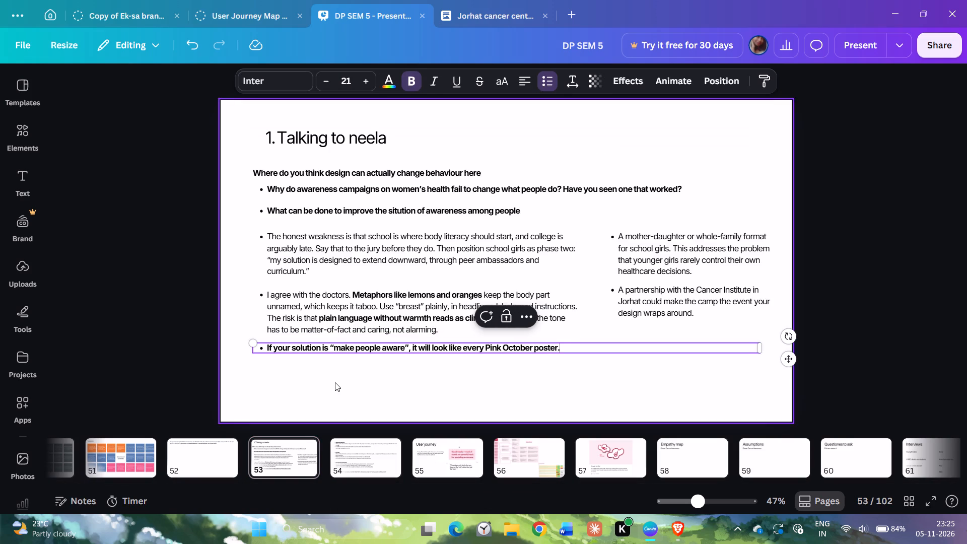
{"action": "left_click", "coordinate": [335, 382]}
Duplicate page 52's "Young women usually don’t fail to act" paragraph lower on the page and replace the copy's text with "intro".
{"action": "left_click", "coordinate": [224, 452]}
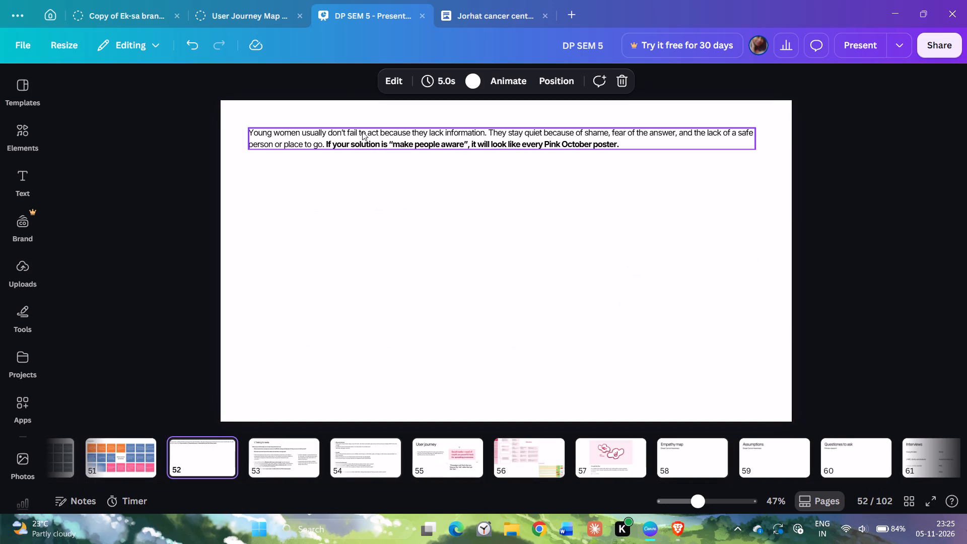
{"action": "left_click_drag", "start_coordinate": [363, 138], "coordinate": [362, 215], "text": "alt"}
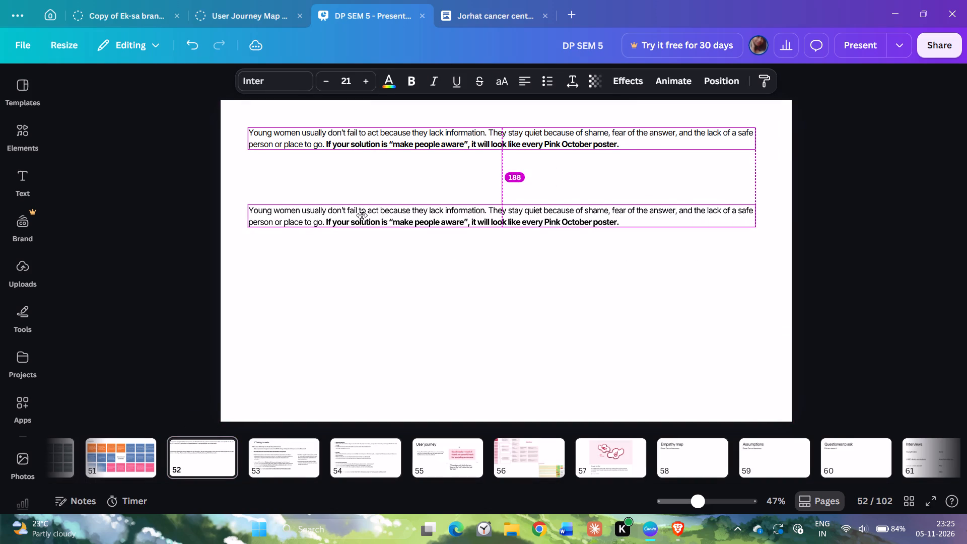
{"action": "left_click_drag", "start_coordinate": [362, 215], "coordinate": [367, 210], "text": "alt"}
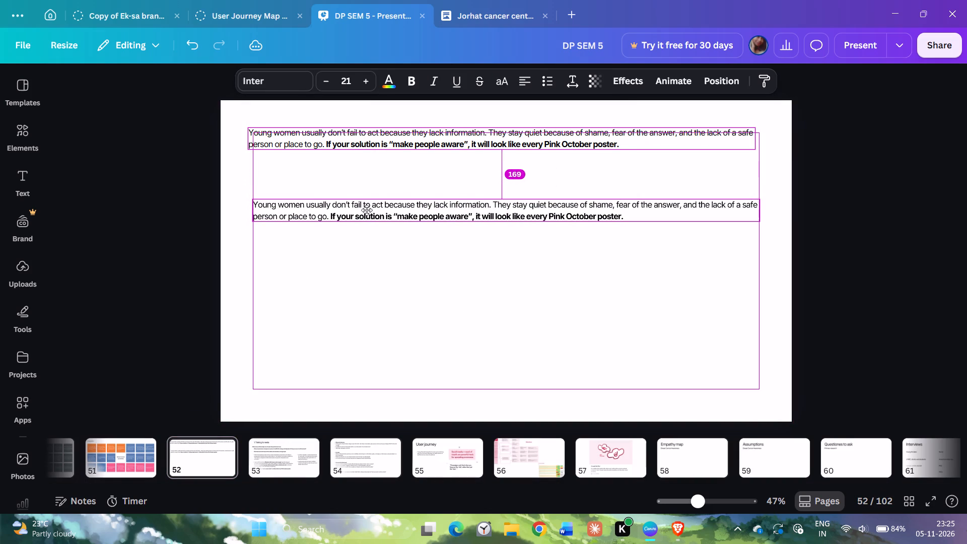
{"action": "left_click_drag", "start_coordinate": [367, 210], "coordinate": [366, 210], "text": "alt"}
{"action": "double_click", "coordinate": [366, 210]}
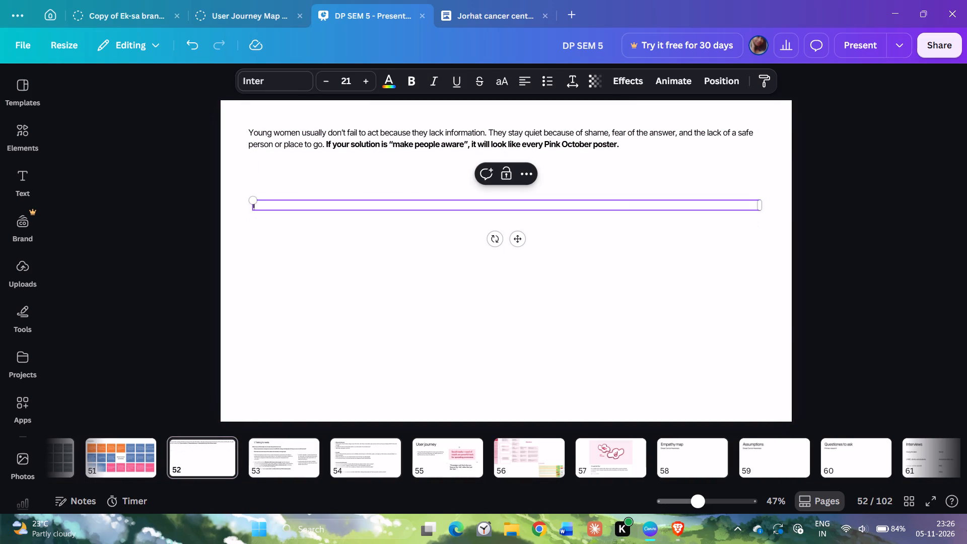
{"action": "key", "text": "o"}
Add the line "breast cancer topiic among rural women in jorhat" below "Intro" in page 52's new text, leaving a blank line between them.
{"action": "key", "text": "Return"}
{"action": "key", "text": "Return"}
{"action": "type", "text": "breast cancer topiuc"}
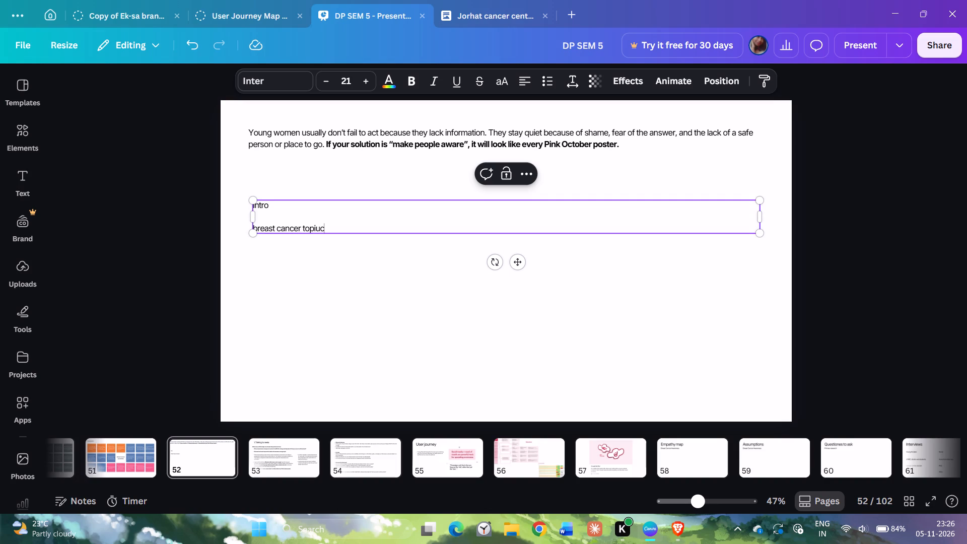
{"action": "key", "text": "BackSpace"}
{"action": "key", "text": "BackSpace"}
{"action": "type", "text": "ic amaong"}
{"action": "key", "text": "space"}
{"action": "key", "text": "BackSpace"}
{"action": "key", "text": "BackSpace"}
{"action": "key", "text": "BackSpace"}
{"action": "key", "text": "BackSpace"}
{"action": "key", "text": "BackSpace"}
{"action": "type", "text": "ong rural"}
{"action": "key", "text": "shift+super+F23"}
{"action": "key", "text": "w"}
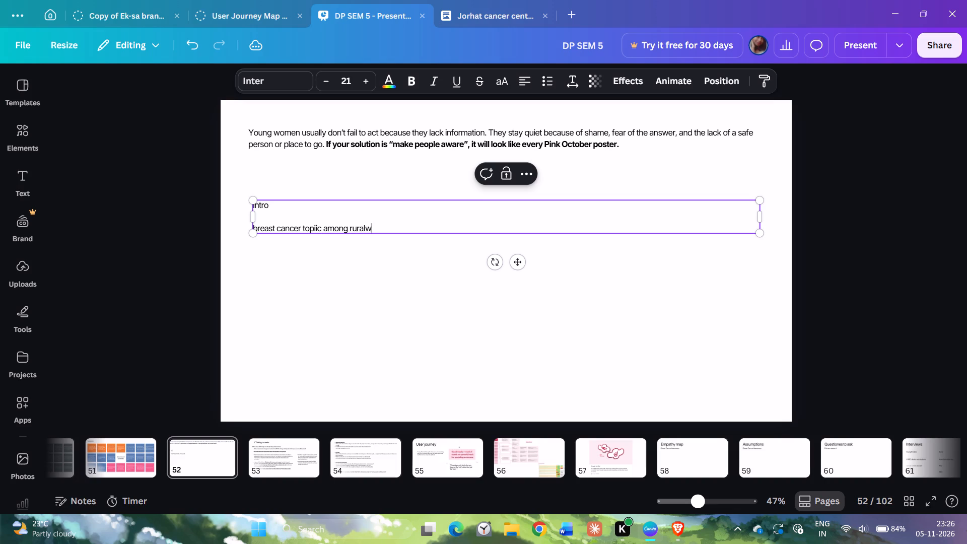
{"action": "key", "text": "BackSpace"}
{"action": "key", "text": "BackSpace"}
{"action": "type", "text": "l"}
{"action": "key", "text": "space"}
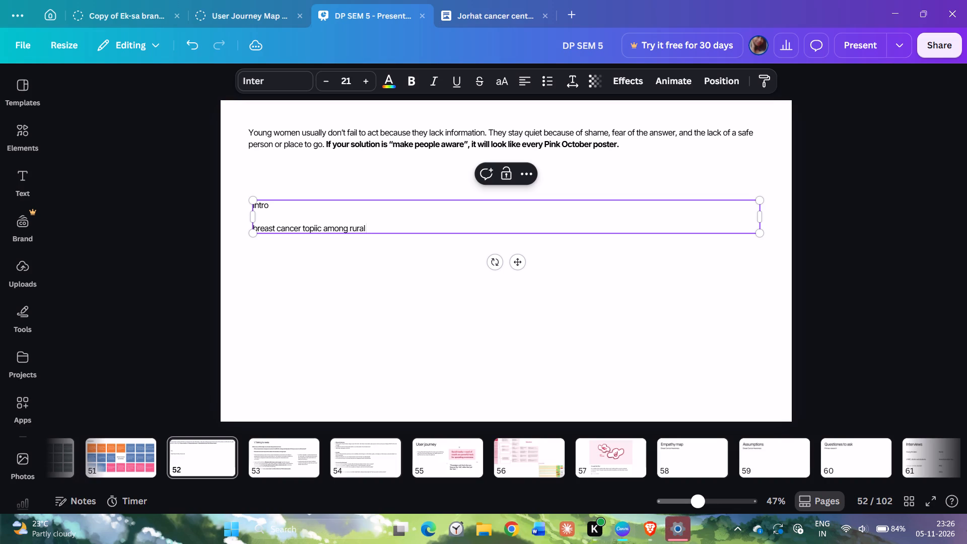
{"action": "key", "text": "space"}
{"action": "type", "text": "w"}
{"action": "key", "text": "BackSpace"}
{"action": "key", "text": "BackSpace"}
{"action": "key", "text": "space"}
{"action": "type", "text": "women in jorhat"}
Add "I did secondary and primary research. through that i got to know that" as a new paragraph below the topic line.
{"action": "key", "text": "Return"}
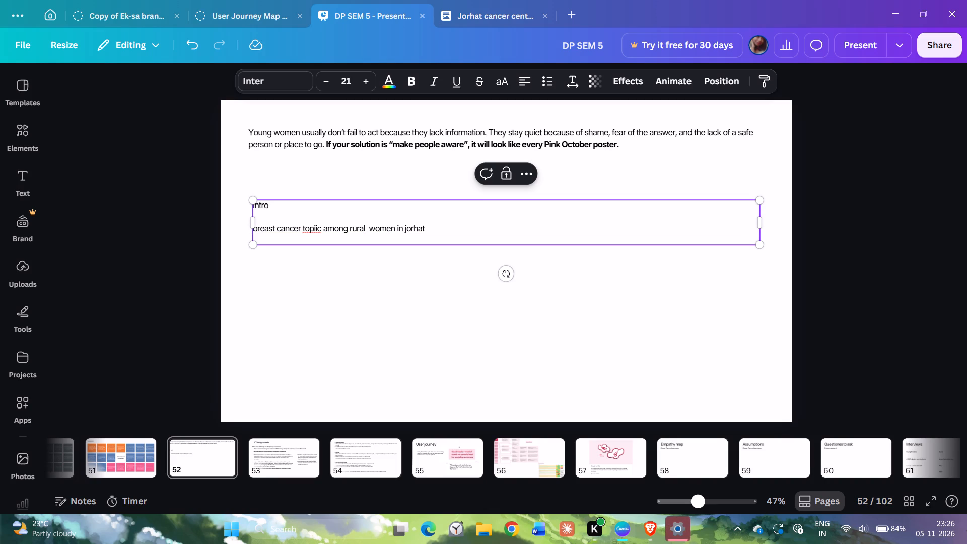
{"action": "key", "text": "Return"}
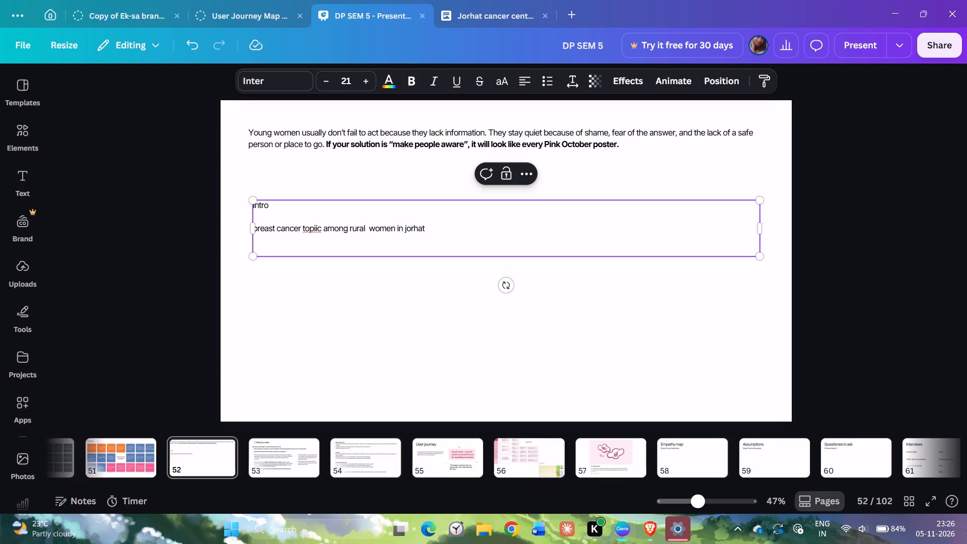
{"action": "scroll", "coordinate": [366, 210], "scroll_direction": "right", "scroll_amount": 2}
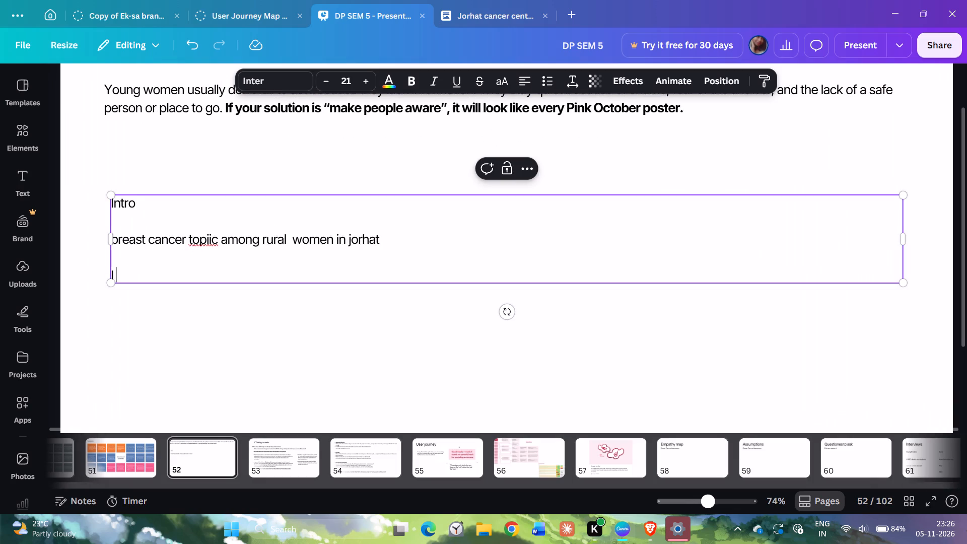
{"action": "key", "text": "BackSpace"}
{"action": "type", "text": "secondary and primary research"}
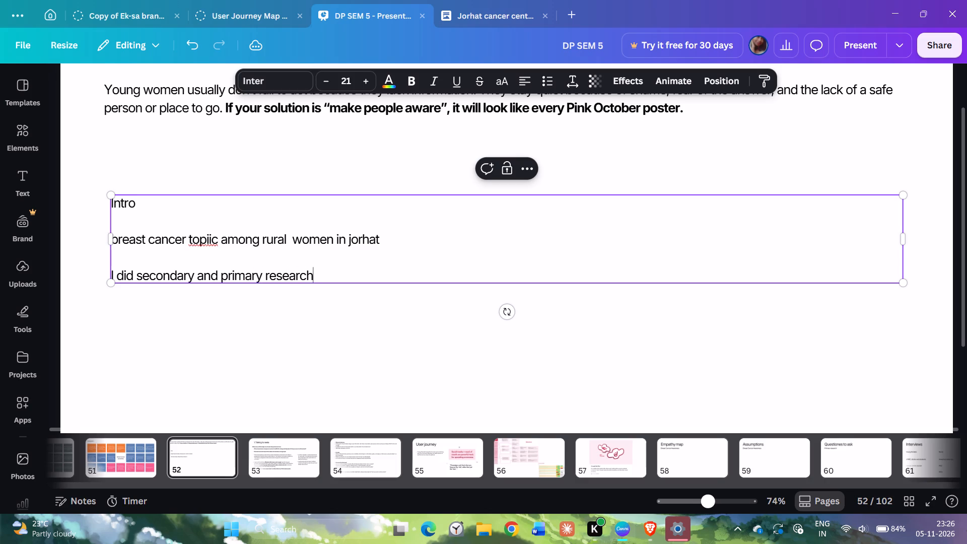
{"action": "type", "text": ". through that i got to know ta"}
{"action": "key", "text": "BackSpace"}
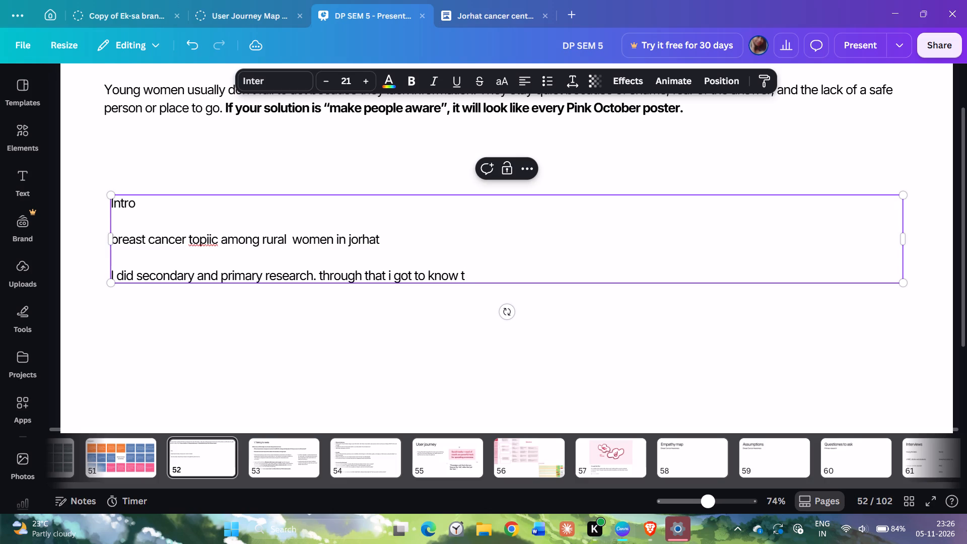
{"action": "type", "text": "hat"}
{"action": "key", "text": "space"}
Continue the research sentence with "a lot of stigmas still are present in the society".
{"action": "type", "text": "a lot of"}
{"action": "key", "text": "space"}
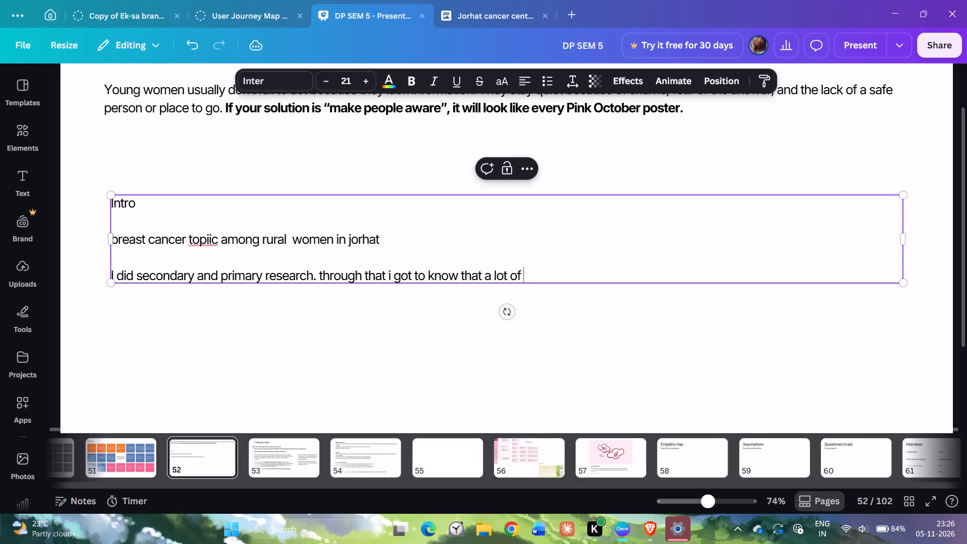
{"action": "type", "text": "stigmas still are prese"}
{"action": "type", "text": "nt in thre"}
{"action": "key", "text": "BackSpace"}
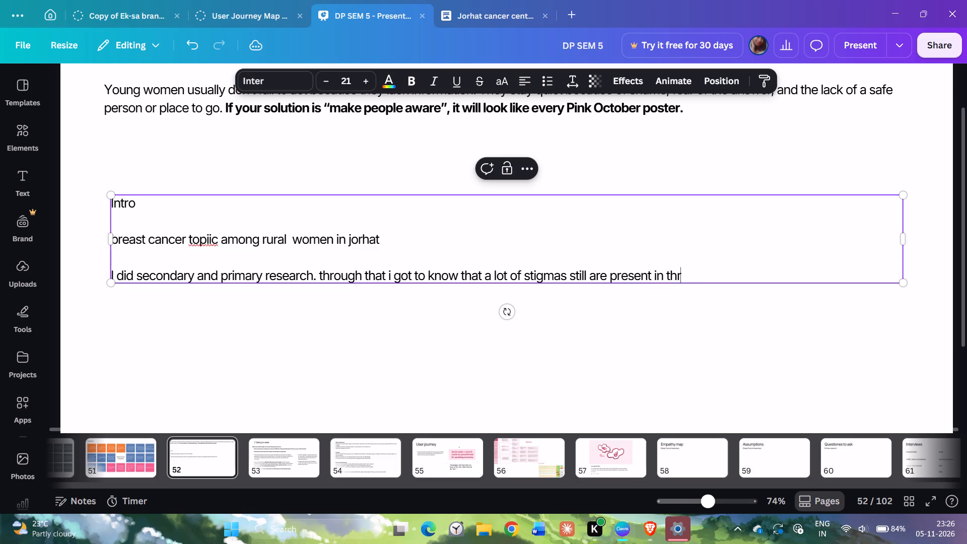
{"action": "key", "text": "BackSpace"}
{"action": "type", "text": "e socite"}
{"action": "key", "text": "BackSpace"}
{"action": "key", "text": "BackSpace"}
{"action": "type", "text": "ety"}
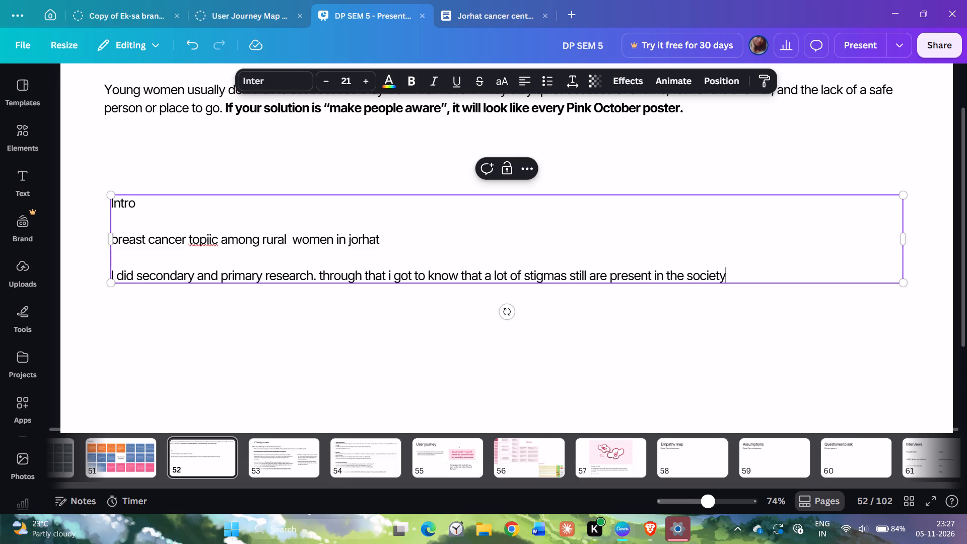
Move "a lot of stigmas still are present in the society" onto its own line and append "especially rural".
{"action": "left_click", "coordinate": [485, 275]}
{"action": "key", "text": "Return"}
{"action": "key", "text": "Return"}
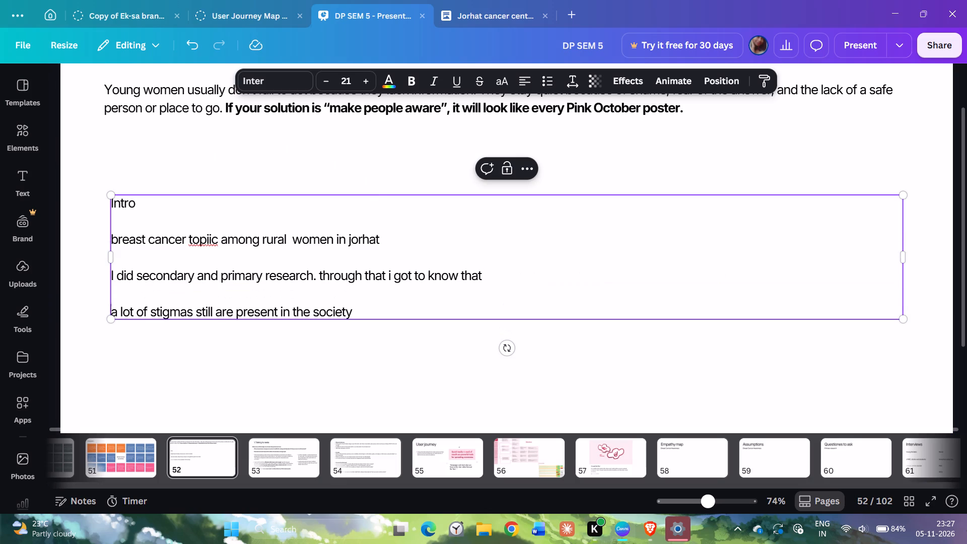
{"action": "key", "text": "BackSpace"}
{"action": "left_click", "coordinate": [443, 296]}
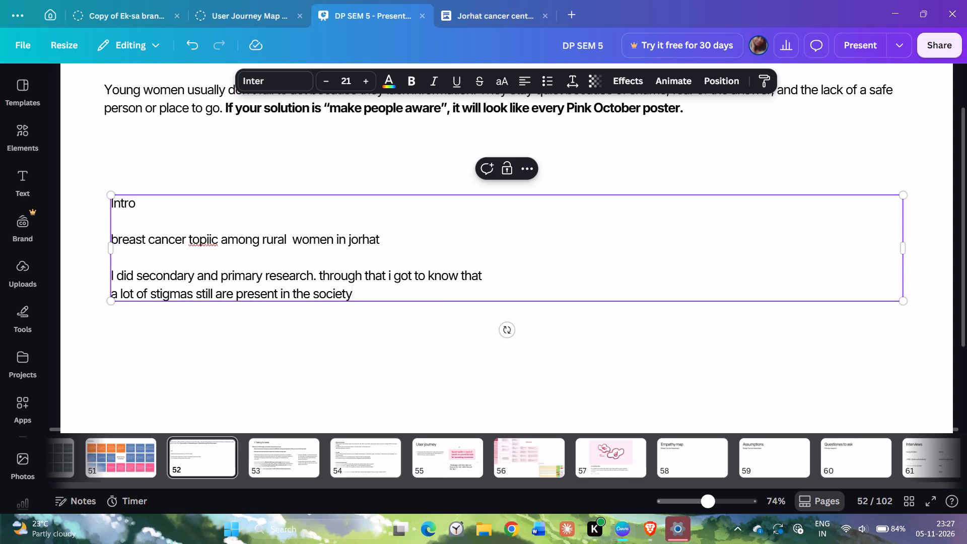
{"action": "key", "text": "space"}
{"action": "type", "text": "especially rural"}
Add the line "educating young girls will be the most beneficial right now, they can also be the mediators among their family" below the stigmas line.
{"action": "key", "text": "Return"}
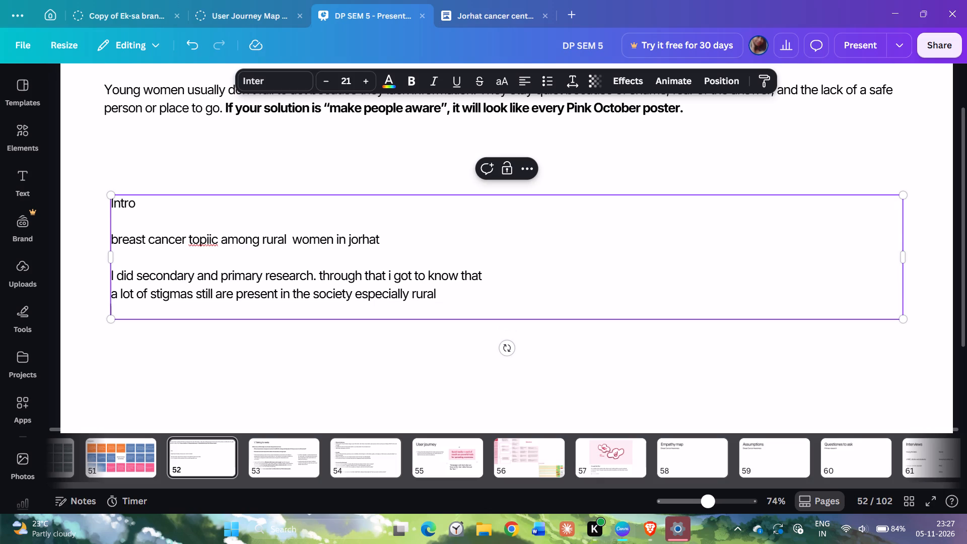
{"action": "type", "text": "educs"}
{"action": "key", "text": "BackSpace"}
{"action": "type", "text": "ating young girls"}
{"action": "key", "text": "space"}
{"action": "type", "text": "will be the most benf"}
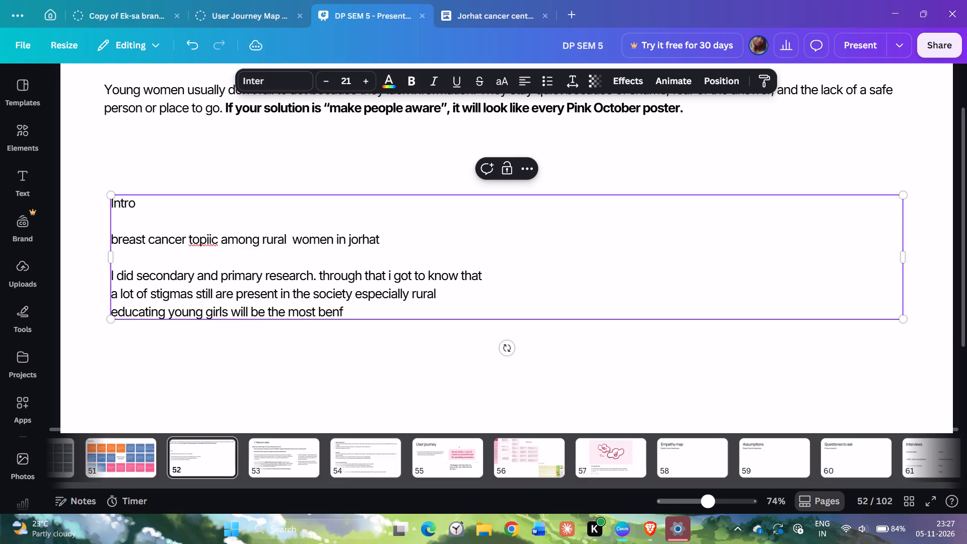
{"action": "key", "text": "BackSpace"}
{"action": "type", "text": "eficial right now, they can also be the mediator"}
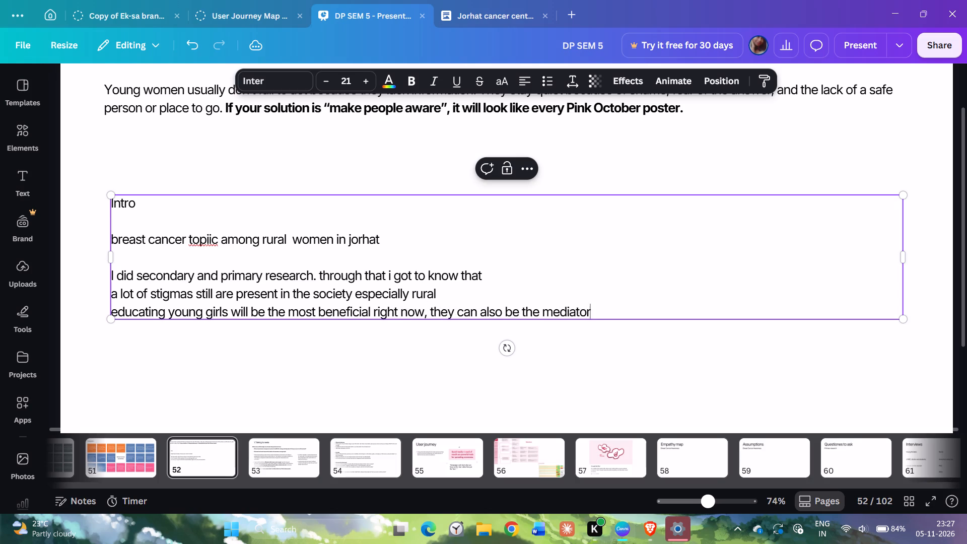
{"action": "type", "text": "s among their fsmi"}
{"action": "key", "text": "BackSpace"}
{"action": "key", "text": "BackSpace"}
{"action": "key", "text": "BackSpace"}
{"action": "type", "text": "amilt"}
{"action": "key", "text": "Return"}
{"action": "key", "text": "BackSpace"}
{"action": "key", "text": "BackSpace"}
{"action": "key", "text": "t"}
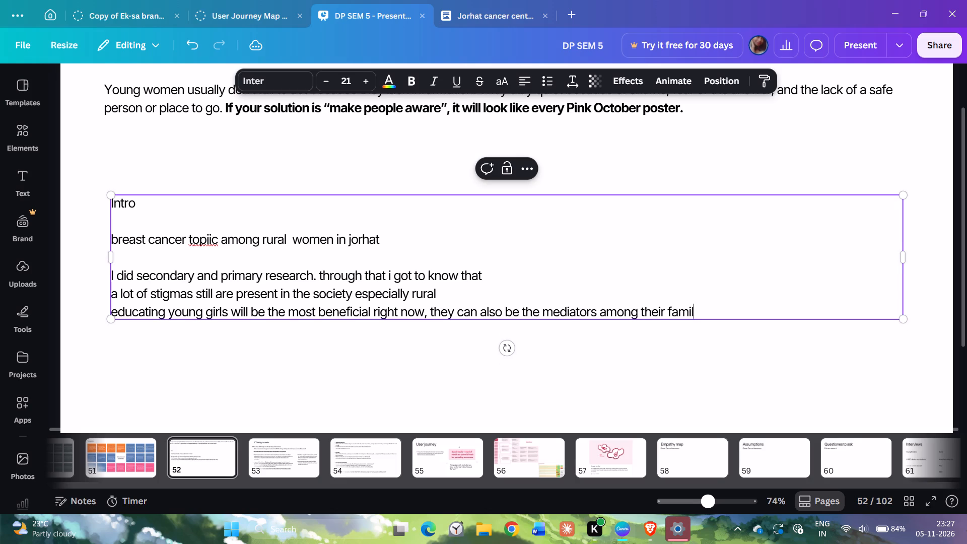
{"action": "key", "text": "BackSpace"}
{"action": "key", "text": "y"}
{"action": "key", "text": "Return"}
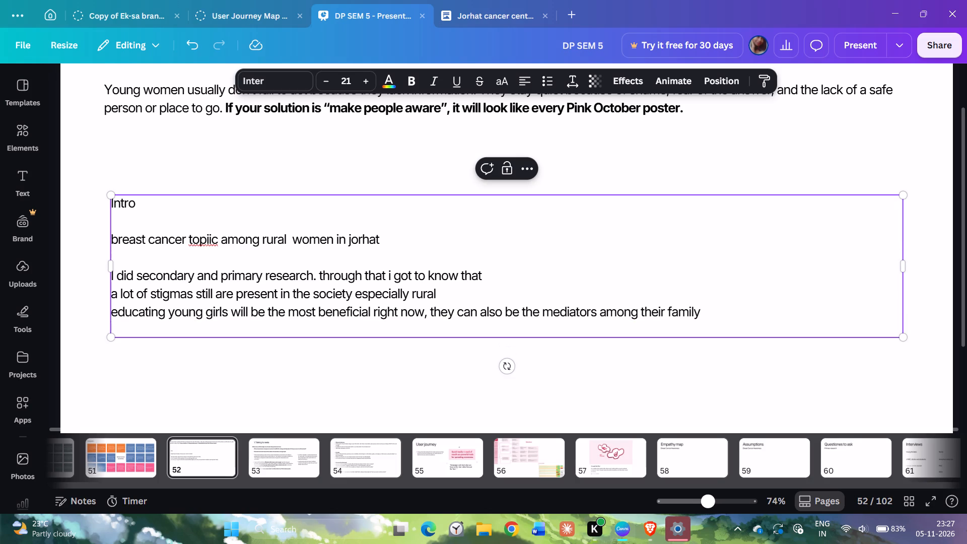
Switch to Brave and play the "Flower Of Evil OST" playlist from the YouTube account's saved playlists.
{"action": "left_click", "coordinate": [648, 527]}
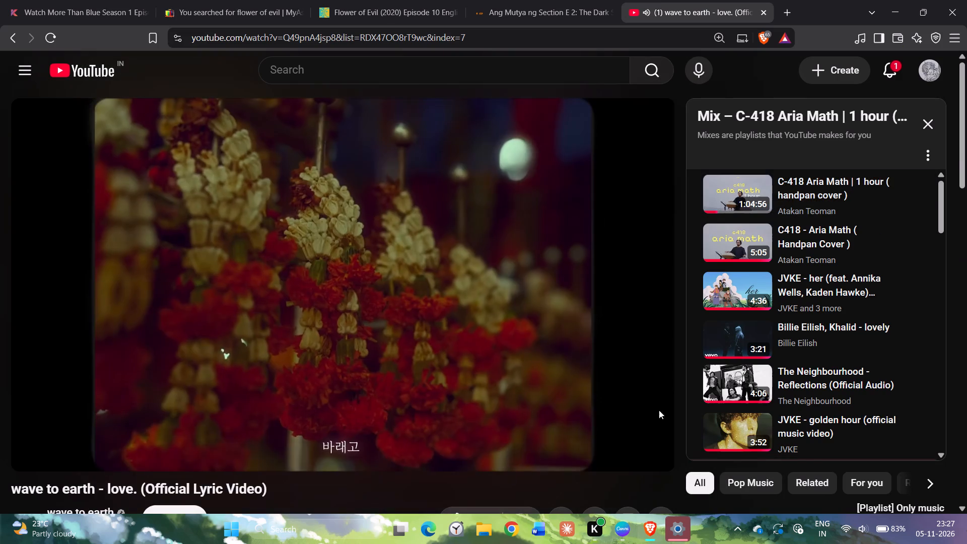
{"action": "scroll", "coordinate": [730, 335], "scroll_direction": "down", "scroll_amount": 3}
{"action": "scroll", "coordinate": [730, 335], "scroll_direction": "up", "scroll_amount": 2}
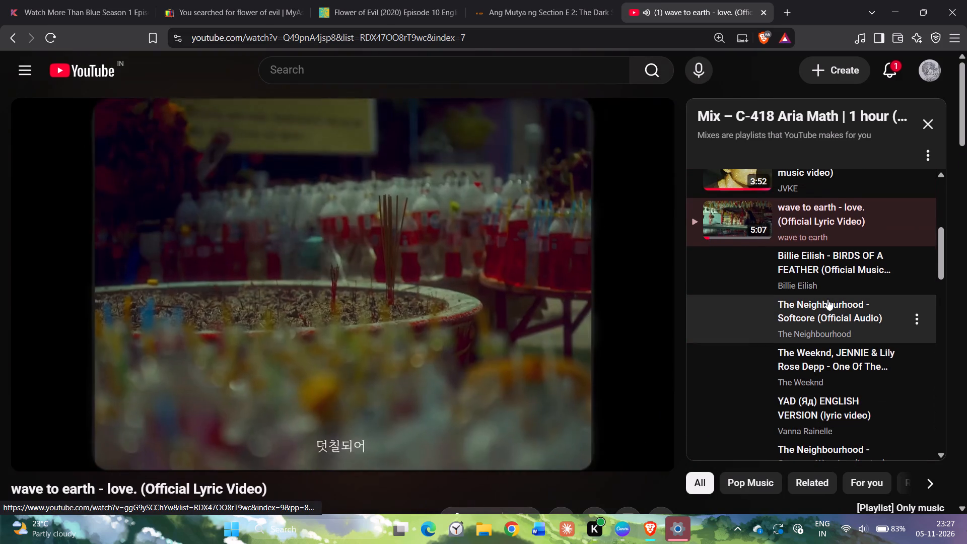
{"action": "scroll", "coordinate": [827, 299], "scroll_direction": "down", "scroll_amount": 1}
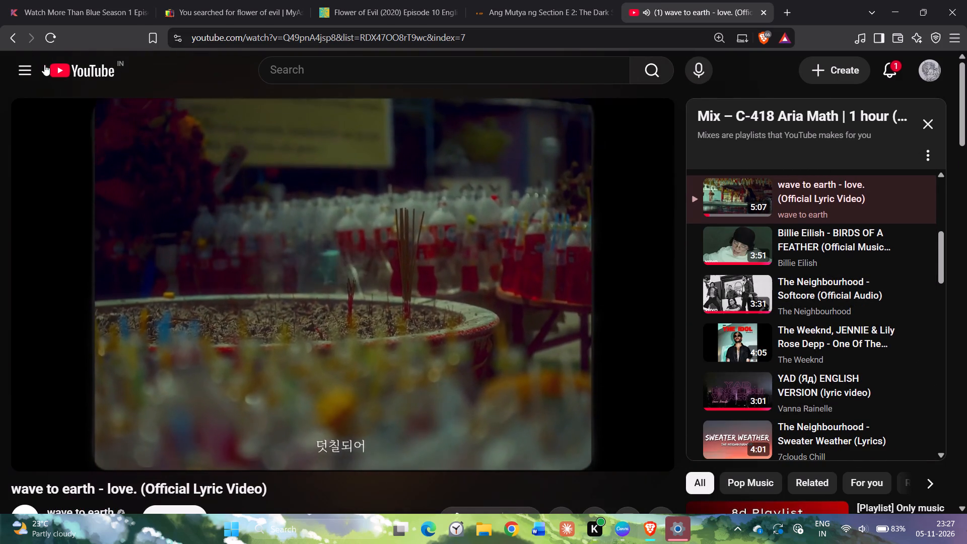
{"action": "left_click", "coordinate": [33, 67]}
{"action": "scroll", "coordinate": [92, 445], "scroll_direction": "down", "scroll_amount": 1}
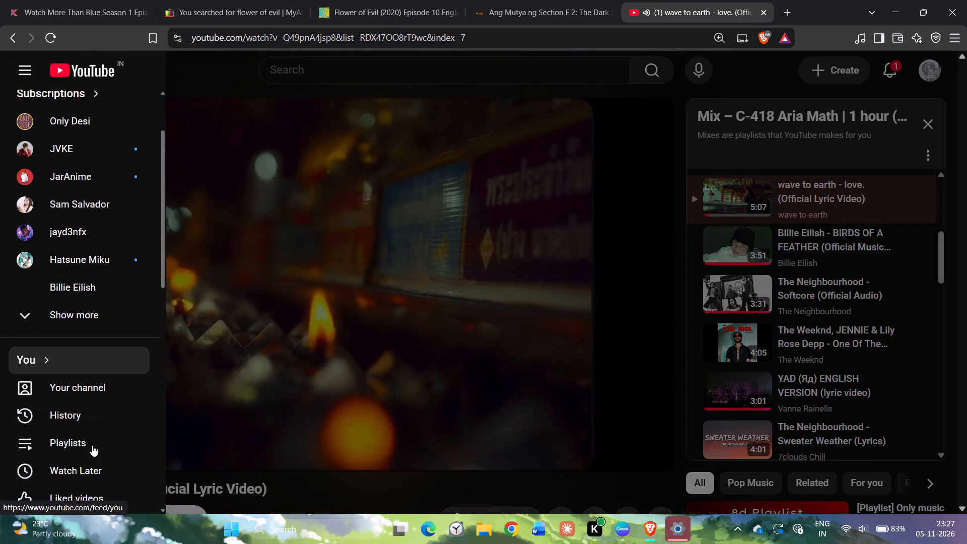
{"action": "scroll", "coordinate": [92, 445], "scroll_direction": "down", "scroll_amount": 1}
{"action": "left_click", "coordinate": [67, 427]}
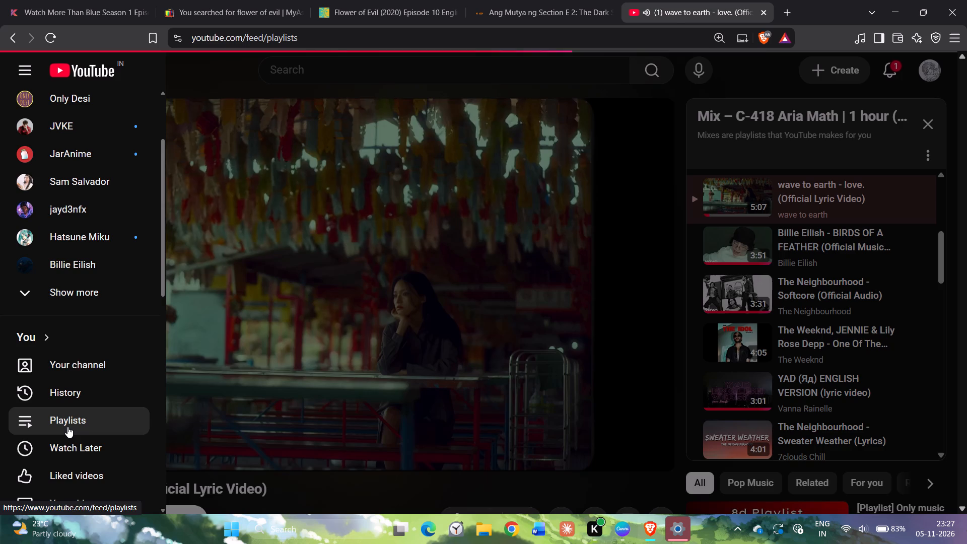
{"action": "scroll", "coordinate": [514, 337], "scroll_direction": "down", "scroll_amount": 4}
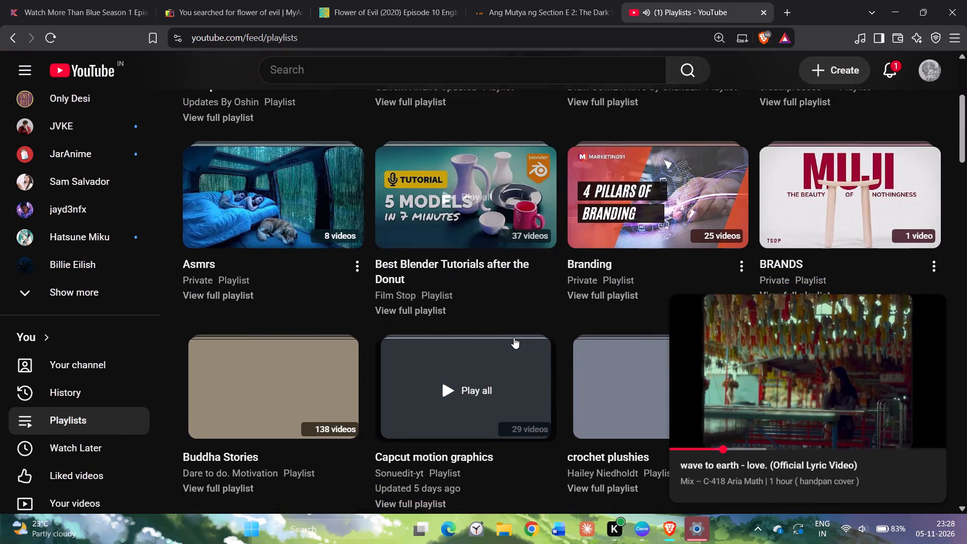
{"action": "scroll", "coordinate": [514, 337], "scroll_direction": "down", "scroll_amount": 5}
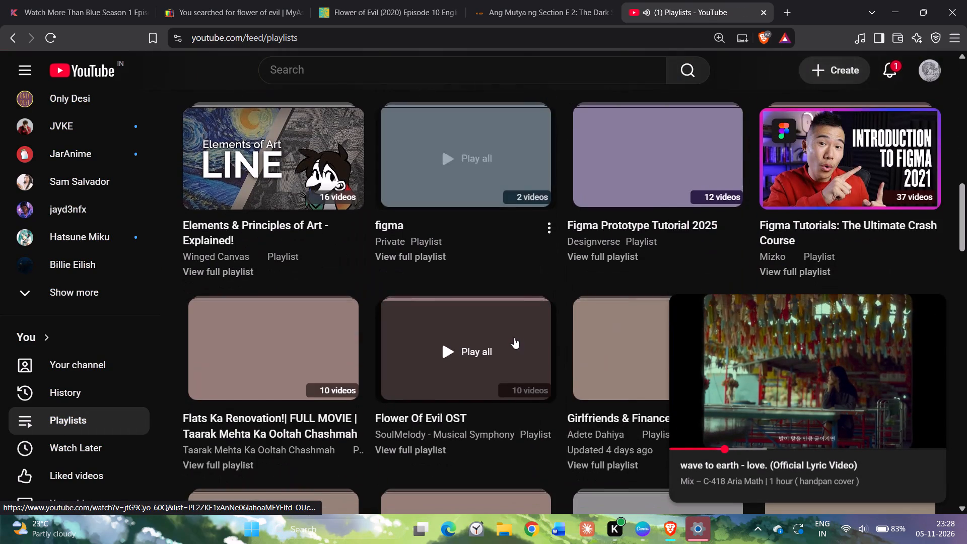
{"action": "scroll", "coordinate": [514, 337], "scroll_direction": "down", "scroll_amount": 4}
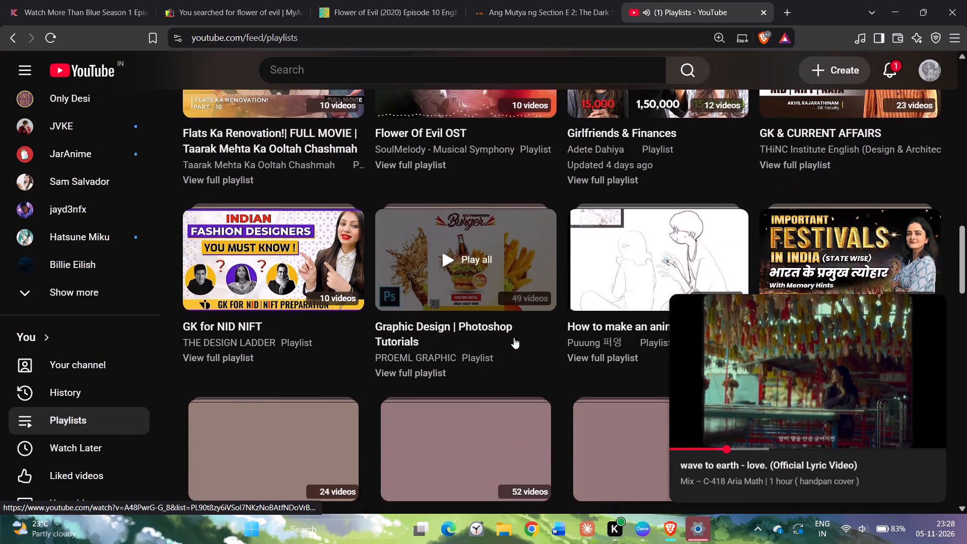
{"action": "left_click", "coordinate": [470, 188]}
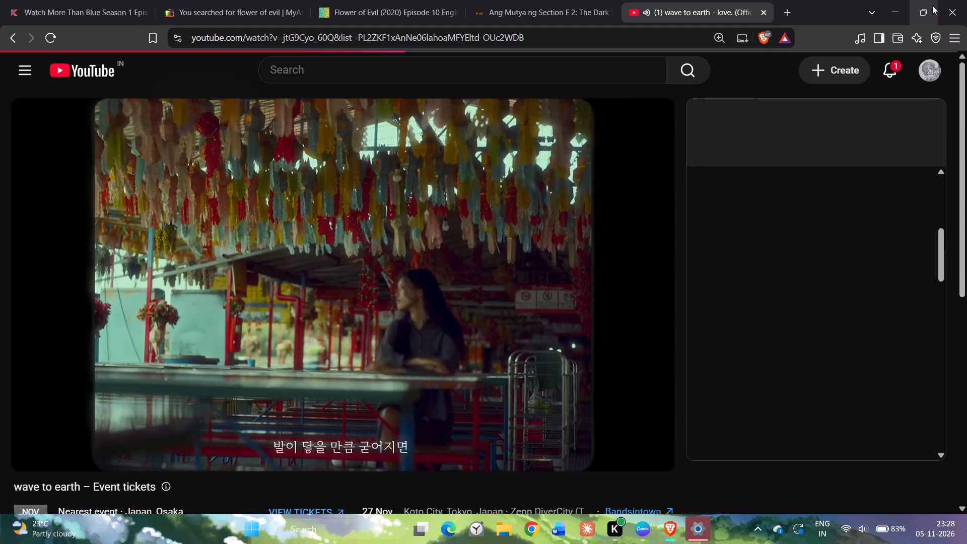
Switch to Canva and add the line "corona thinking- that level of deepness in people's mind" below the young girls line.
{"action": "left_click", "coordinate": [642, 525]}
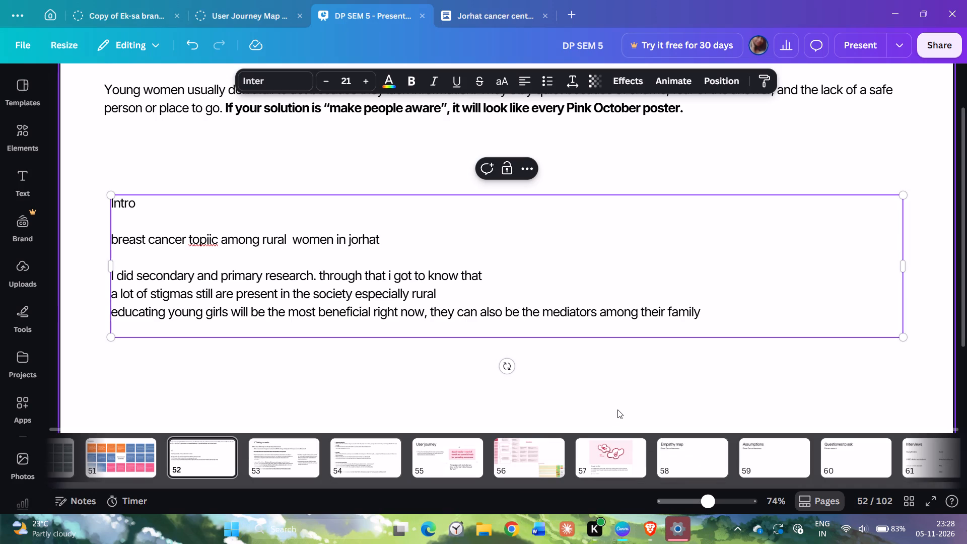
{"action": "left_click", "coordinate": [624, 330]}
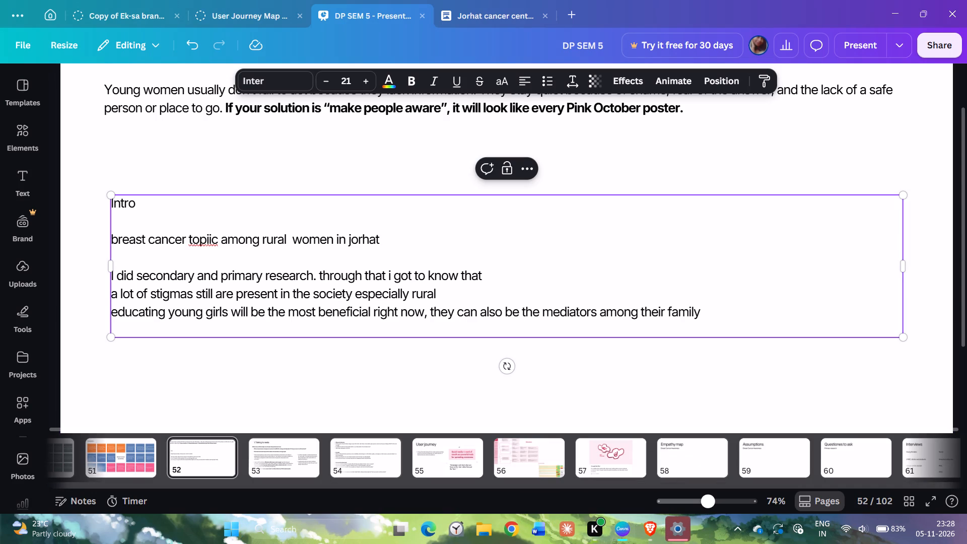
{"action": "type", "text": "coro as"}
{"action": "key", "text": "space"}
{"action": "key", "text": "BackSpace"}
{"action": "key", "text": "BackSpace"}
{"action": "key", "text": "BackSpace"}
{"action": "key", "text": "BackSpace"}
{"action": "type", "text": "na thinking"}
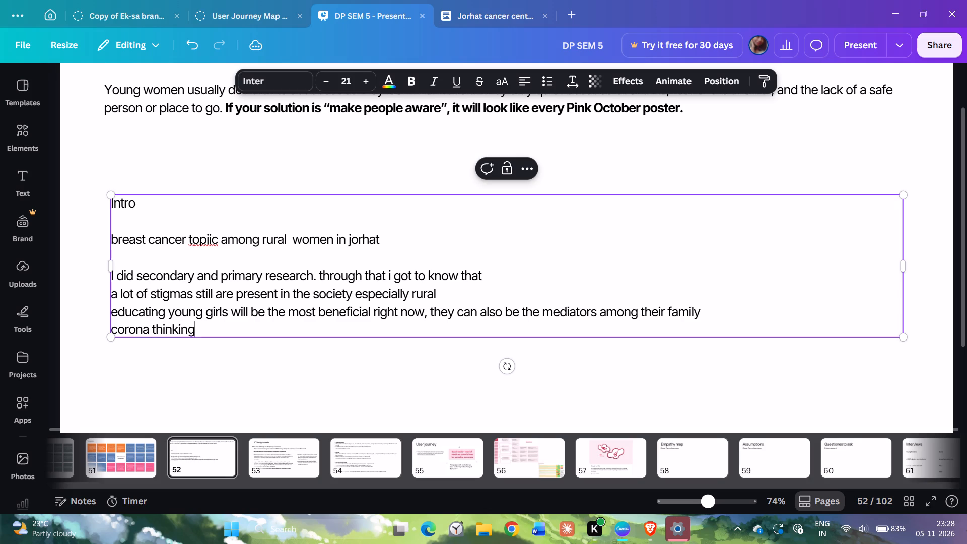
{"action": "type", "text": "- t"}
{"action": "key", "text": "a"}
{"action": "key", "text": "BackSpace"}
{"action": "type", "text": "hat levle"}
{"action": "key", "text": "BackSpace"}
{"action": "key", "text": "BackSpace"}
{"action": "type", "text": "el of deepness in"}
{"action": "key", "text": "BackSpace"}
{"action": "key", "text": "BackSpace"}
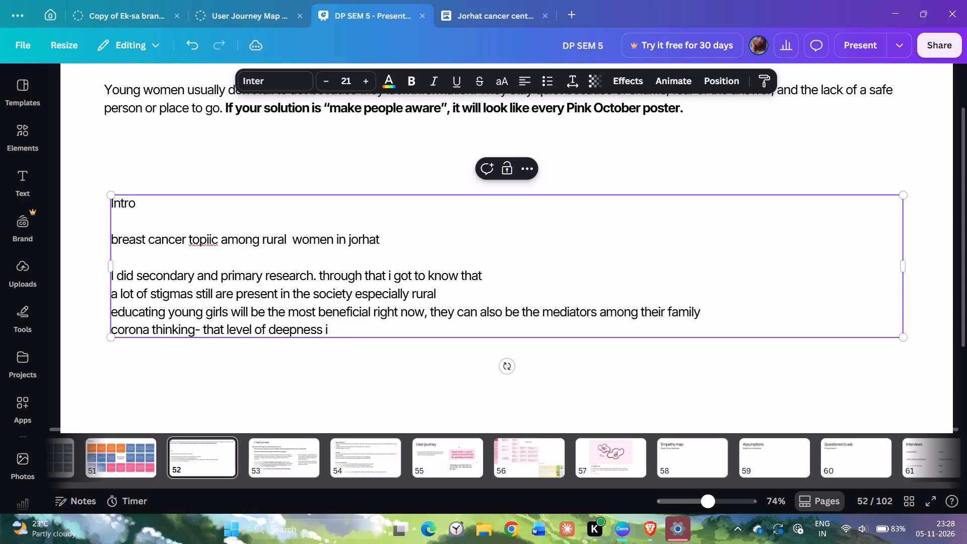
{"action": "type", "text": "in people's mind"}
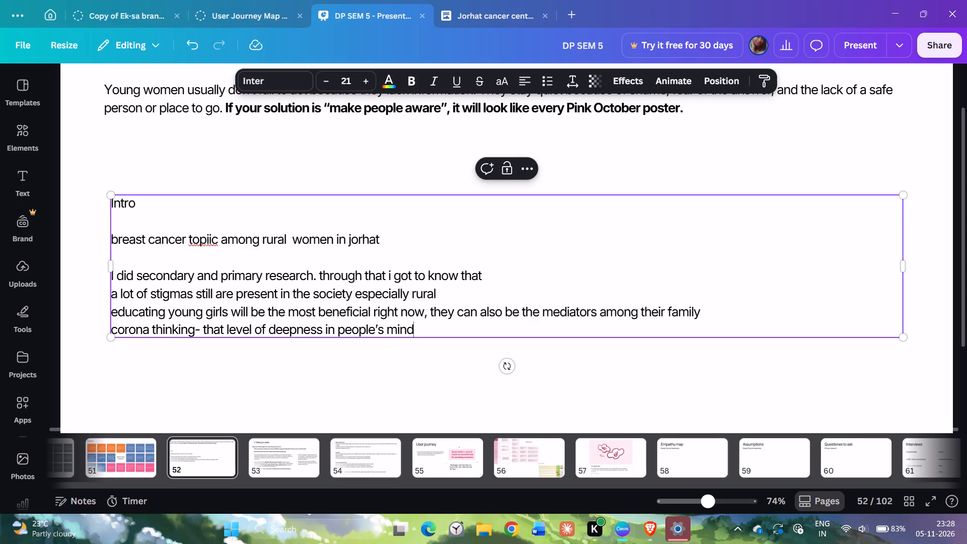
Format the research lines as a numbered list, leaving the blank line above them unnumbered.
{"action": "left_click_drag", "start_coordinate": [273, 254], "coordinate": [497, 475]}
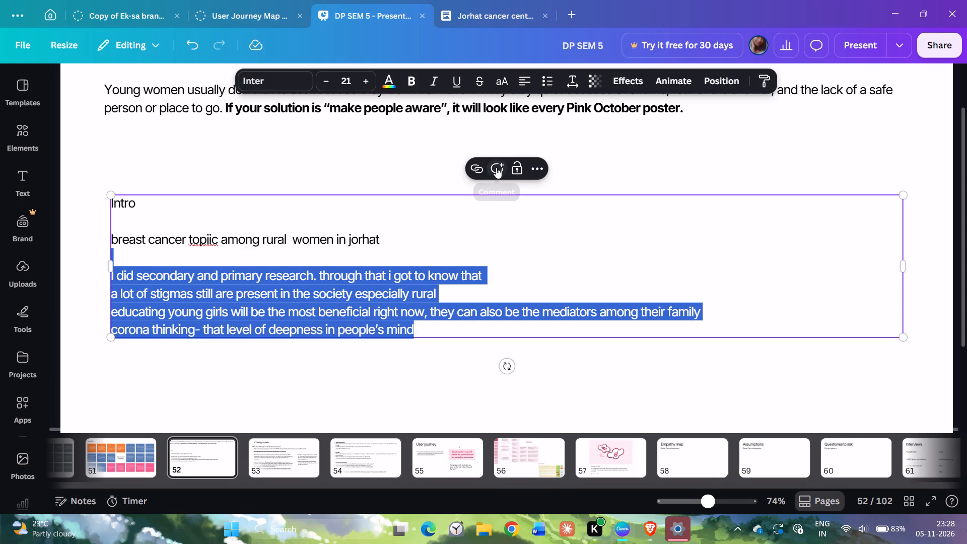
{"action": "left_click", "coordinate": [550, 81]}
{"action": "left_click", "coordinate": [550, 81]}
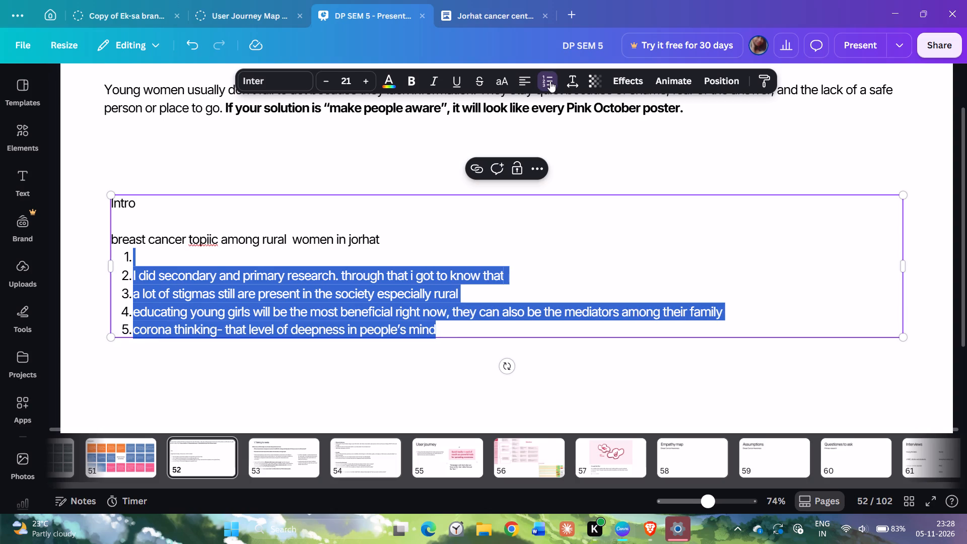
{"action": "left_click", "coordinate": [177, 256]}
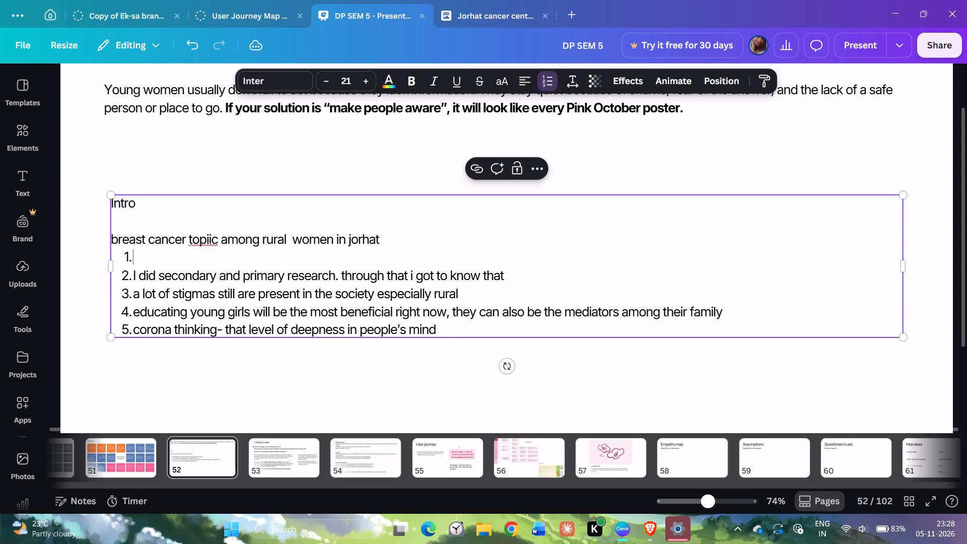
{"action": "key", "text": "BackSpace"}
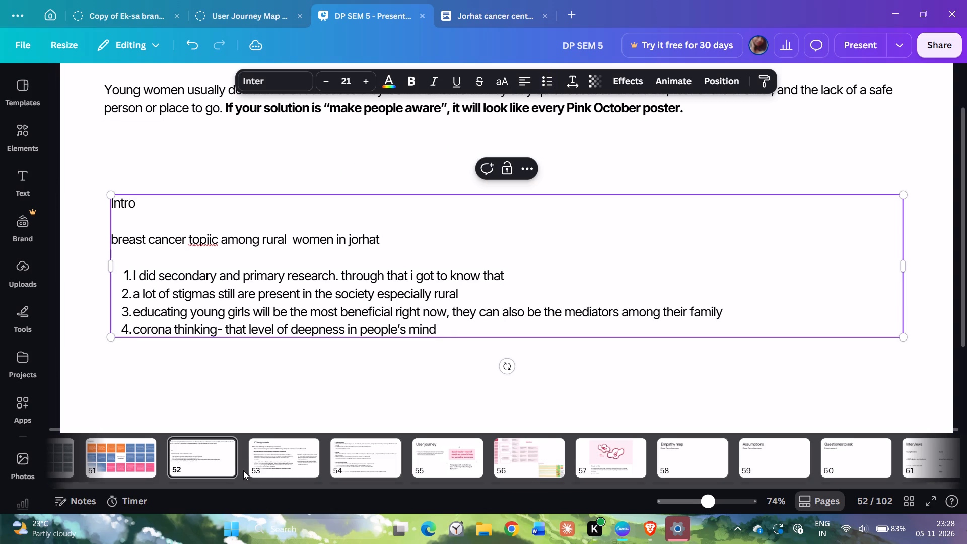
Find the barriers to early diagnosis notes on page 37 and copy 'A strong mindset of "it won't happen to me'.
{"action": "scroll", "coordinate": [262, 454], "scroll_direction": "right", "scroll_amount": 2}
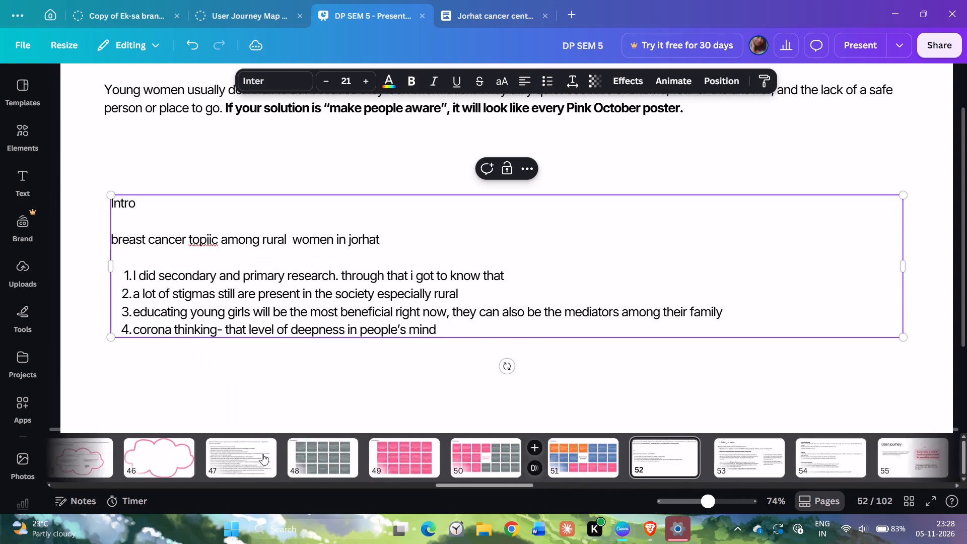
{"action": "scroll", "coordinate": [262, 454], "scroll_direction": "right", "scroll_amount": 3}
{"action": "left_click", "coordinate": [293, 457]}
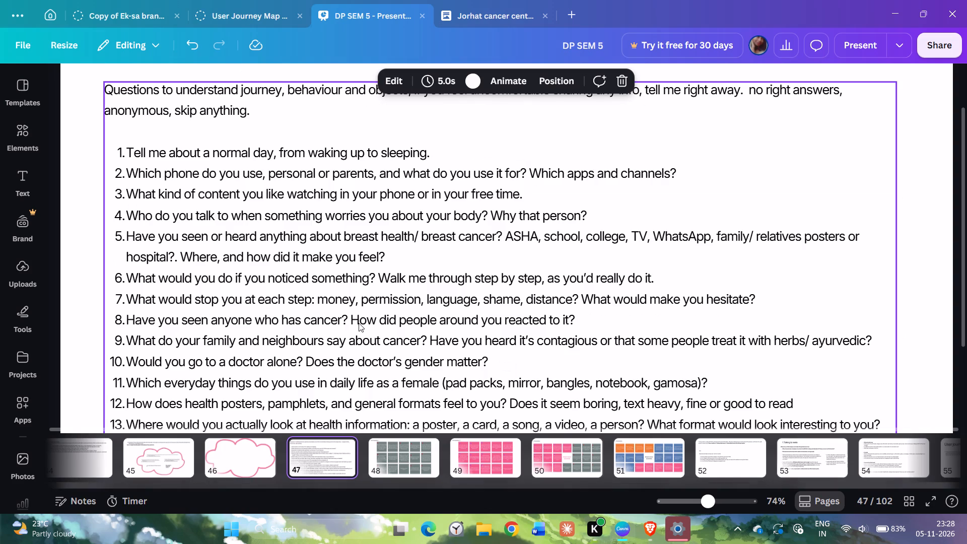
{"action": "scroll", "coordinate": [359, 321], "scroll_direction": "right", "scroll_amount": 1}
{"action": "scroll", "coordinate": [230, 458], "scroll_direction": "right", "scroll_amount": 4}
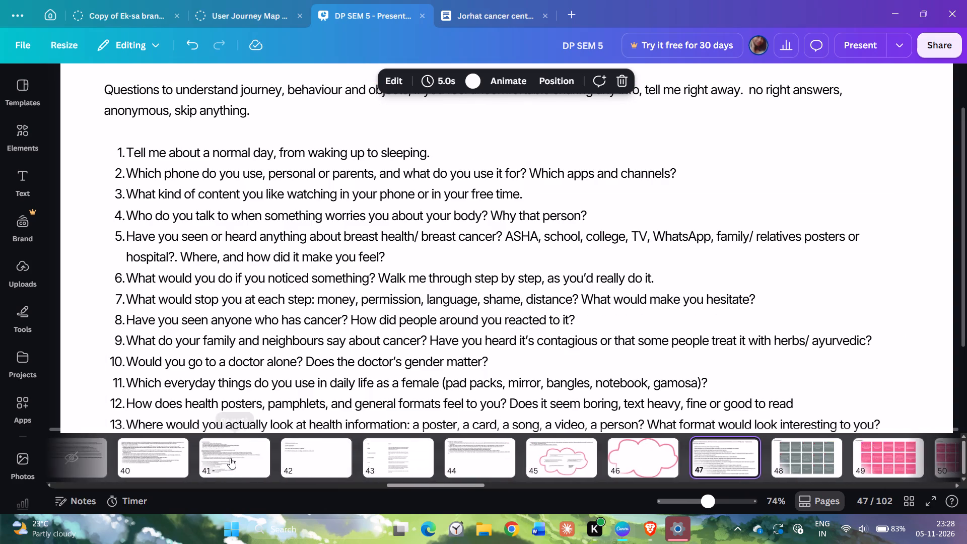
{"action": "scroll", "coordinate": [230, 458], "scroll_direction": "right", "scroll_amount": 1}
{"action": "left_click", "coordinate": [278, 456]}
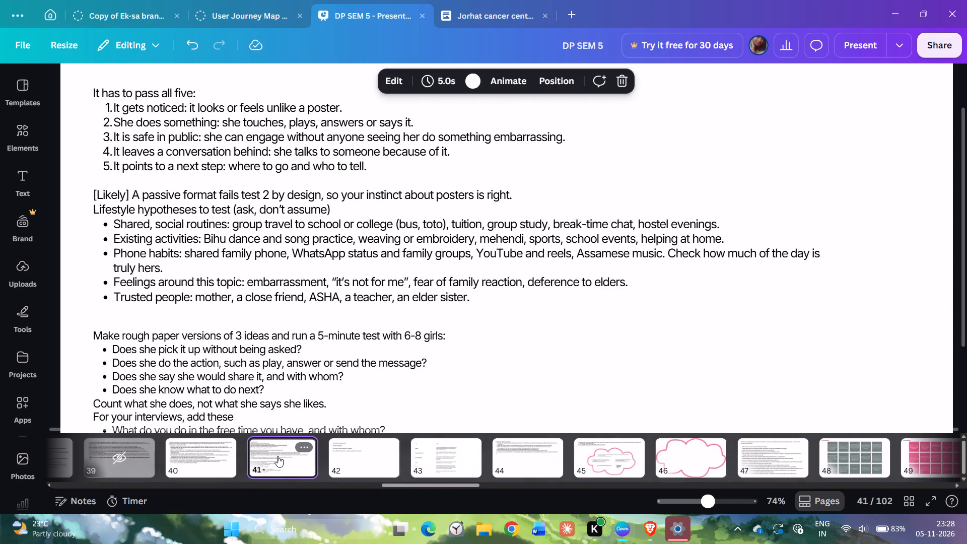
{"action": "scroll", "coordinate": [278, 456], "scroll_direction": "right", "scroll_amount": 7}
{"action": "left_click", "coordinate": [345, 469]}
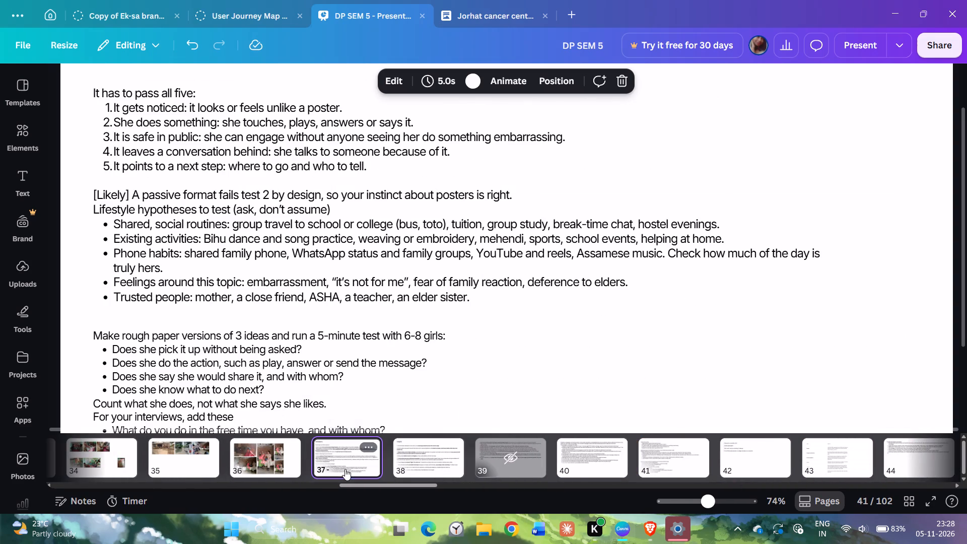
{"action": "scroll", "coordinate": [260, 281], "scroll_direction": "down", "scroll_amount": 1}
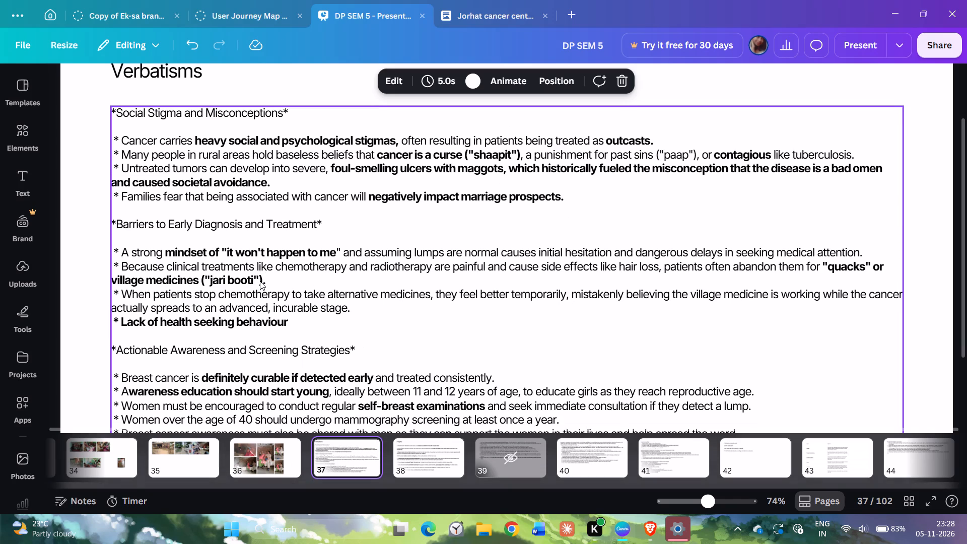
{"action": "scroll", "coordinate": [260, 281], "scroll_direction": "down", "scroll_amount": 1}
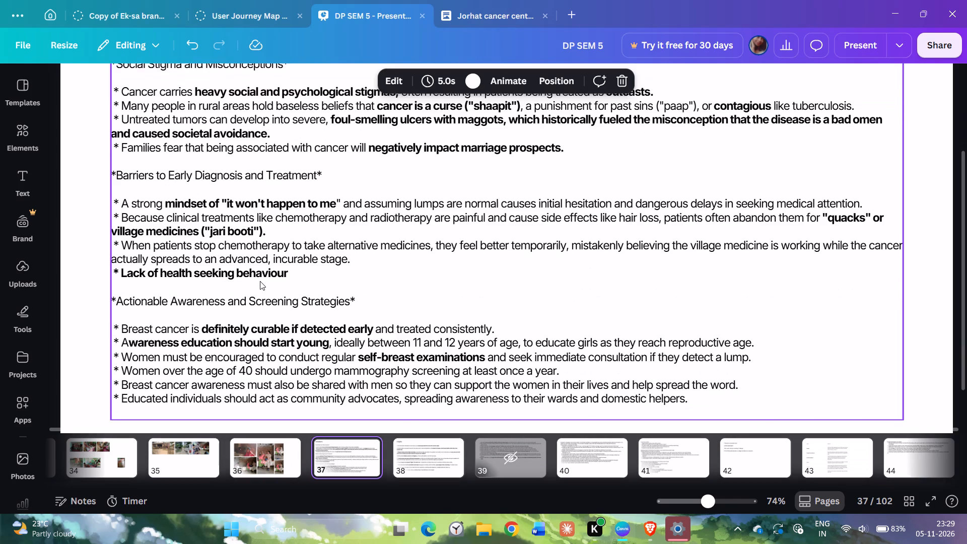
{"action": "scroll", "coordinate": [260, 281], "scroll_direction": "down", "scroll_amount": 1}
{"action": "scroll", "coordinate": [303, 188], "scroll_direction": "down", "scroll_amount": 1}
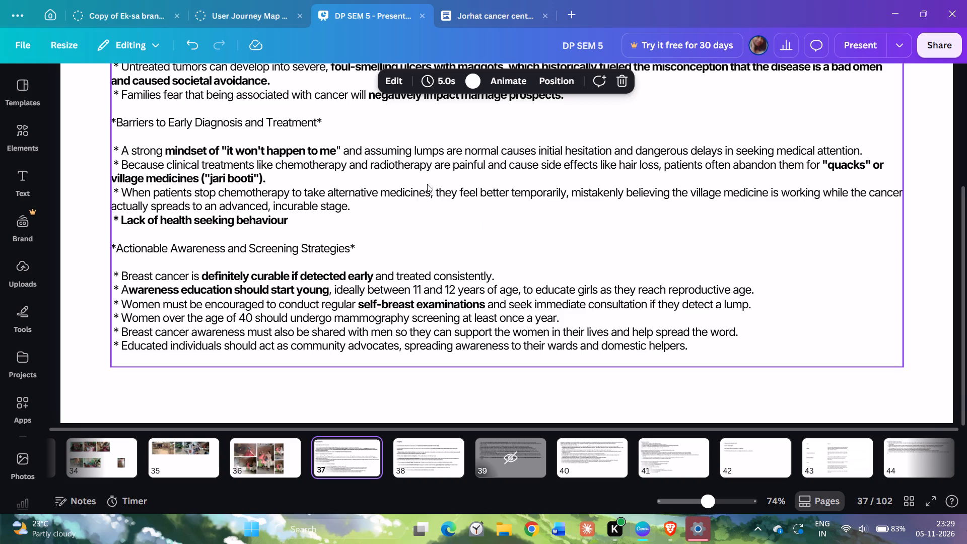
{"action": "double_click", "coordinate": [250, 151]}
{"action": "scroll", "coordinate": [236, 236], "scroll_direction": "down", "scroll_amount": 2}
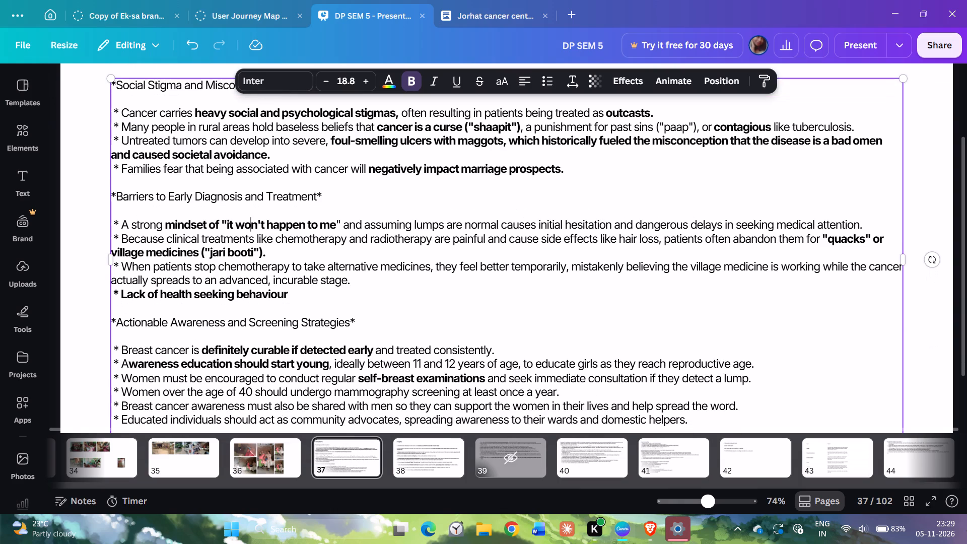
{"action": "left_click_drag", "start_coordinate": [123, 224], "coordinate": [277, 233]}
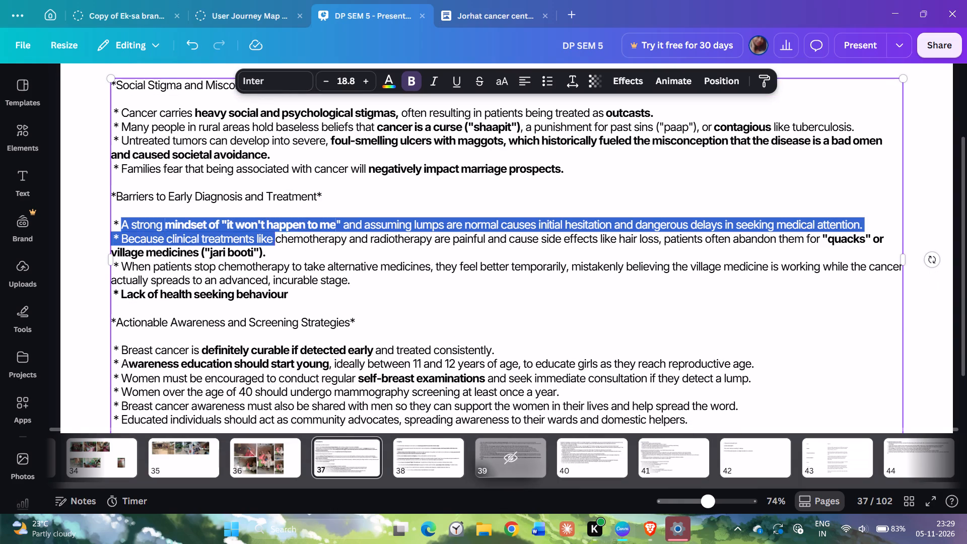
{"action": "left_click_drag", "start_coordinate": [277, 233], "coordinate": [324, 217]}
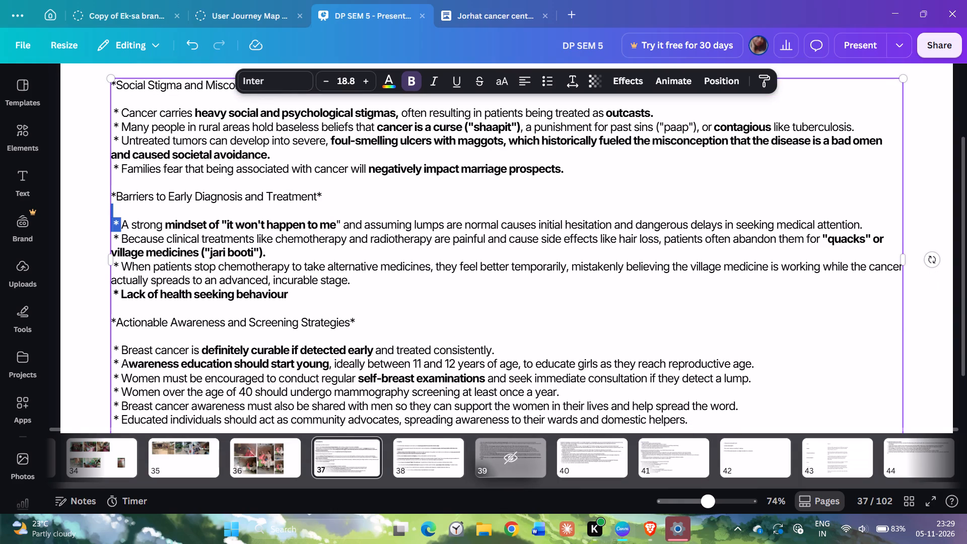
{"action": "left_click_drag", "start_coordinate": [324, 217], "coordinate": [336, 224]}
{"action": "key", "text": "ctrl+c"}
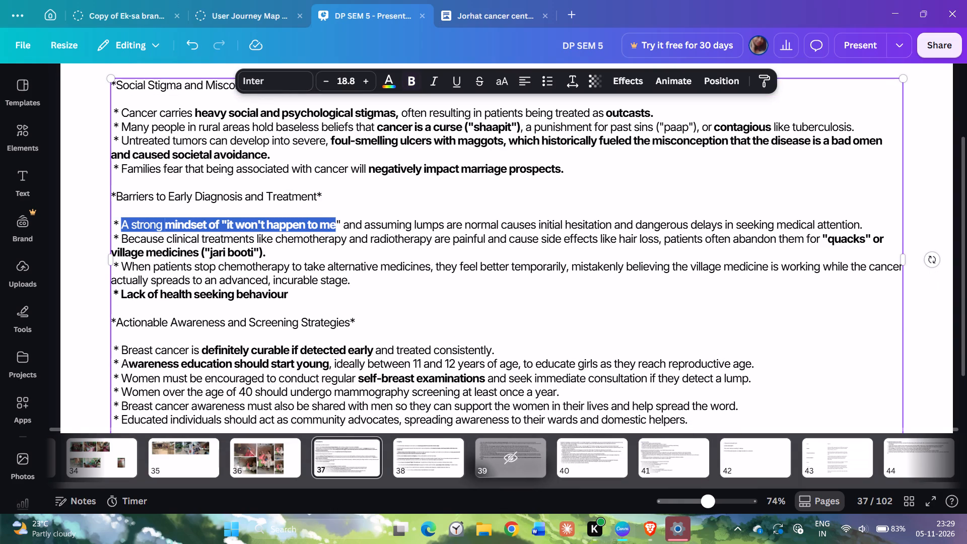
Paste the copied mindset phrase as a fifth point in the numbered intro list on page 52.
{"action": "scroll", "coordinate": [601, 449], "scroll_direction": "left", "scroll_amount": 8}
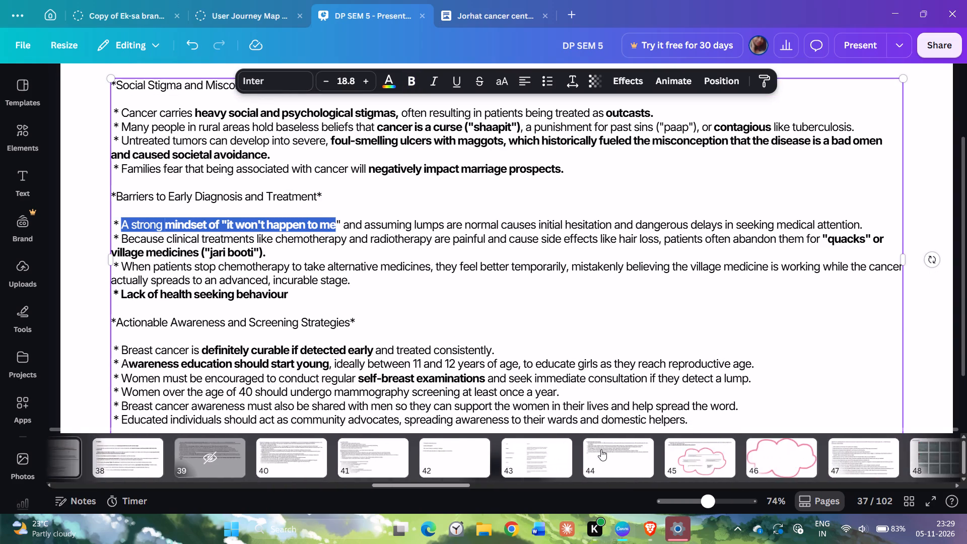
{"action": "scroll", "coordinate": [601, 449], "scroll_direction": "left", "scroll_amount": 12}
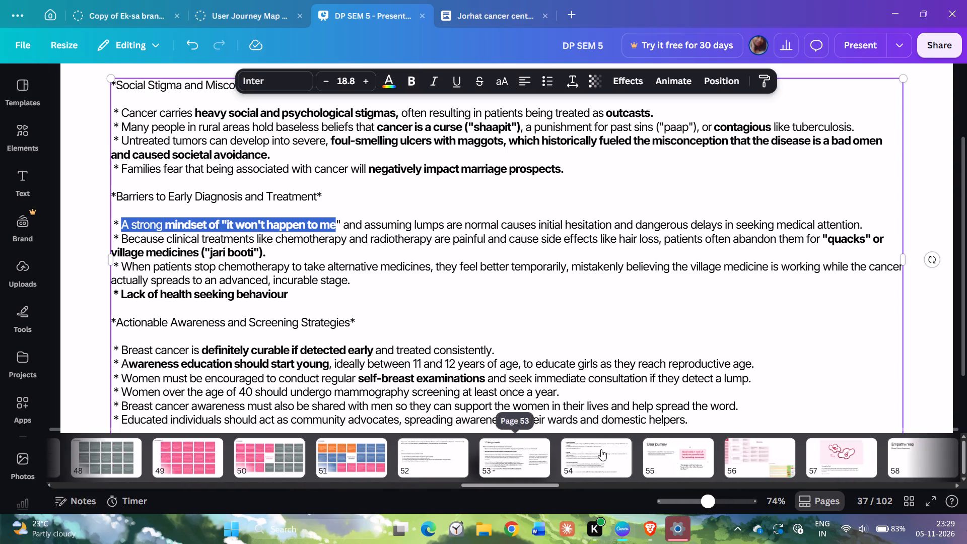
{"action": "scroll", "coordinate": [601, 449], "scroll_direction": "left", "scroll_amount": 1}
{"action": "left_click", "coordinate": [603, 454]}
{"action": "left_click", "coordinate": [523, 470]}
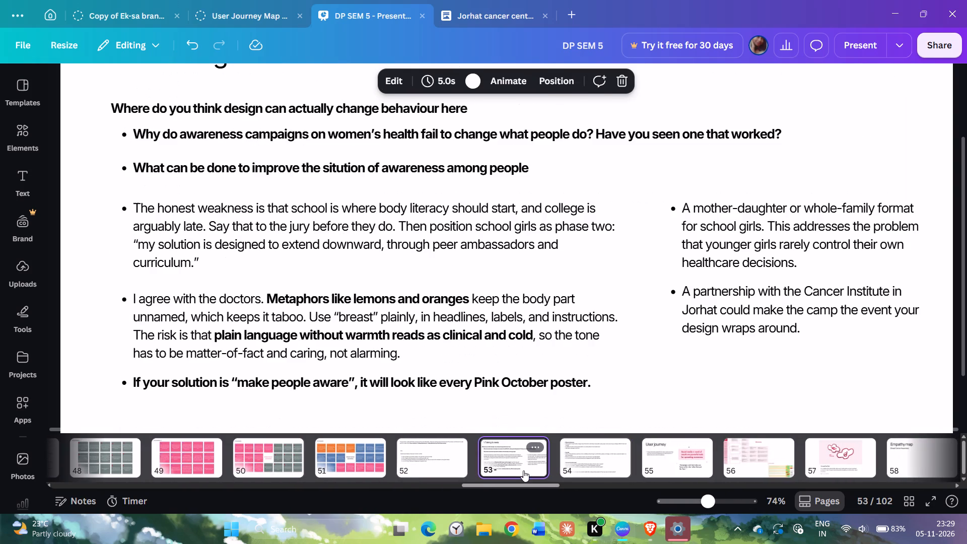
{"action": "left_click", "coordinate": [588, 454]}
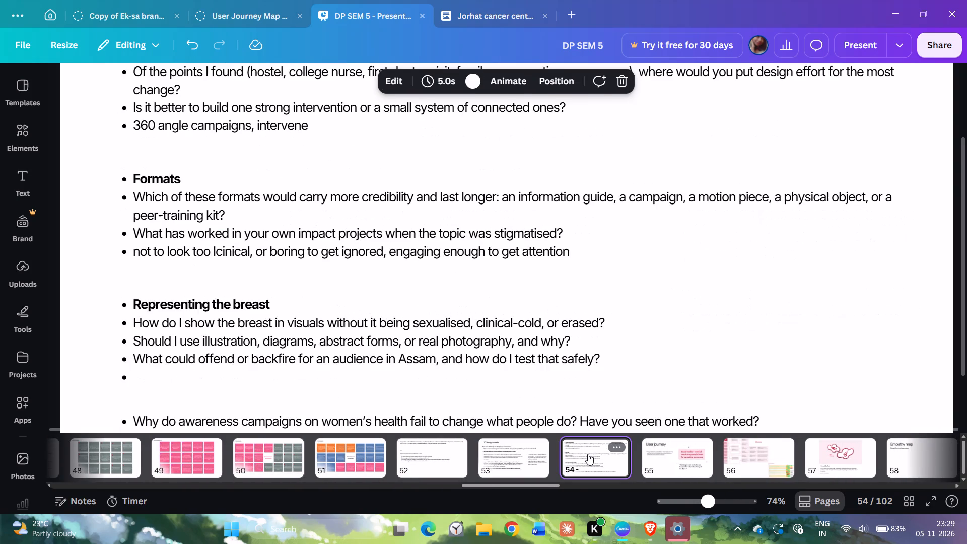
{"action": "scroll", "coordinate": [588, 454], "scroll_direction": "up", "scroll_amount": 1}
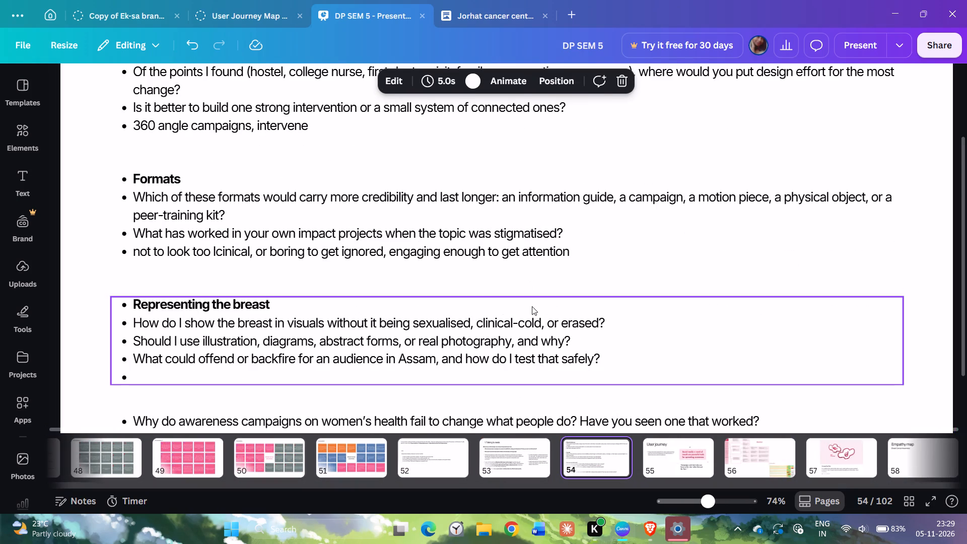
{"action": "left_click", "coordinate": [449, 448]}
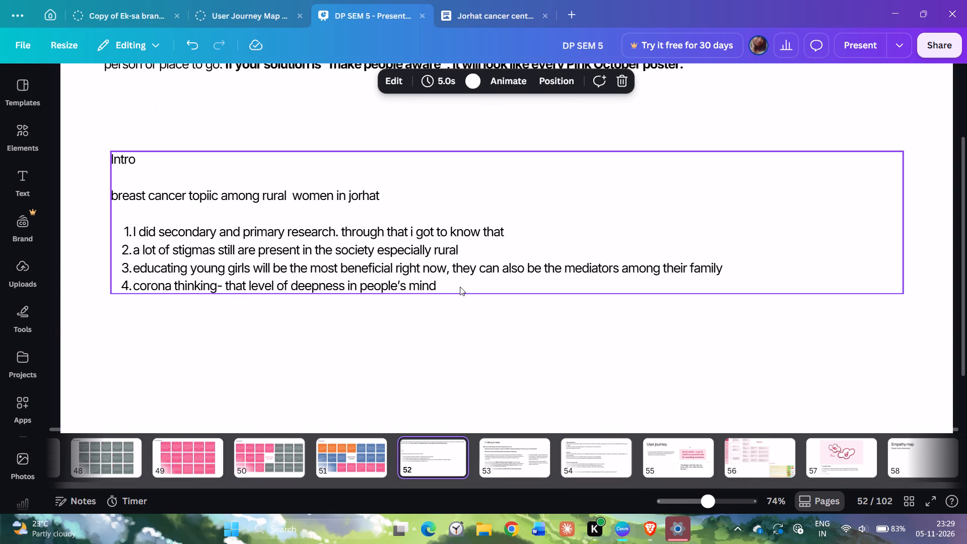
{"action": "double_click", "coordinate": [463, 286]}
{"action": "key", "text": "Return"}
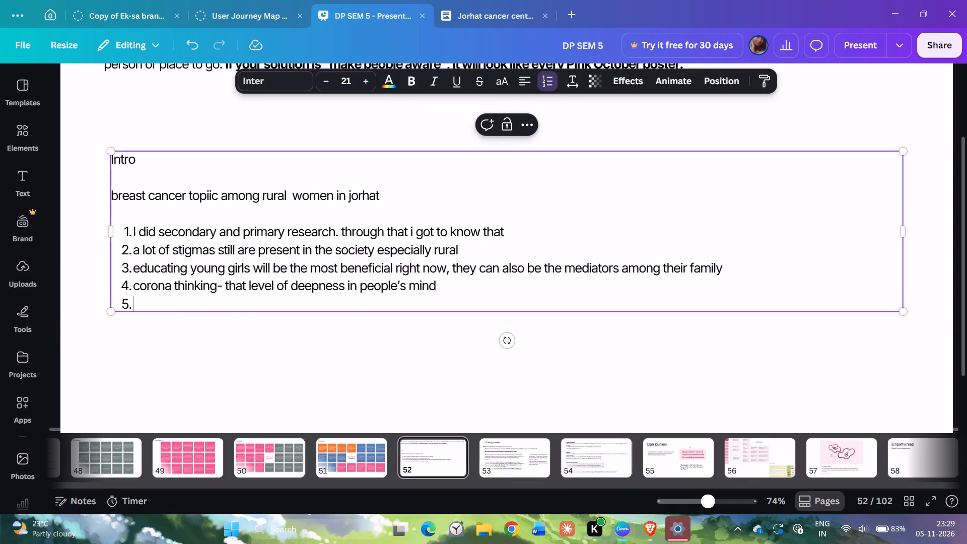
{"action": "key", "text": "ctrl+v"}
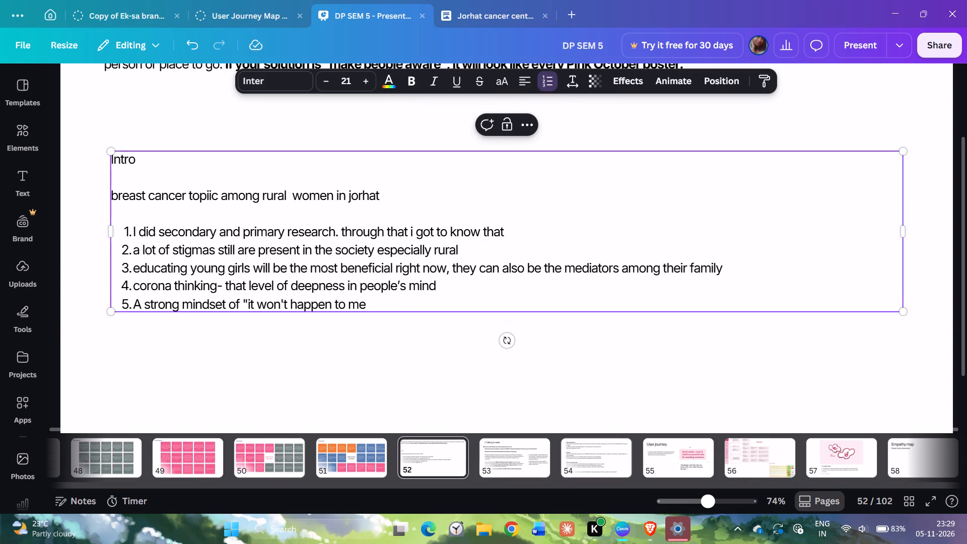
Append ", and lack of health seeking behavior, people dont understand the importance of why it even needs to be learnt in the first place." to point 5.
{"action": "type", "text": ", and lack of health seeking behavior"}
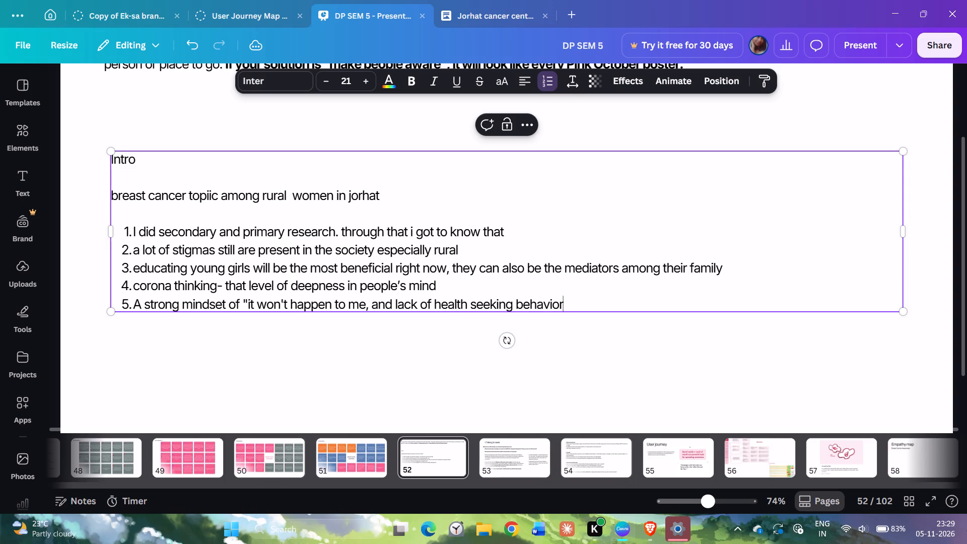
{"action": "type", "text": ", peopke"}
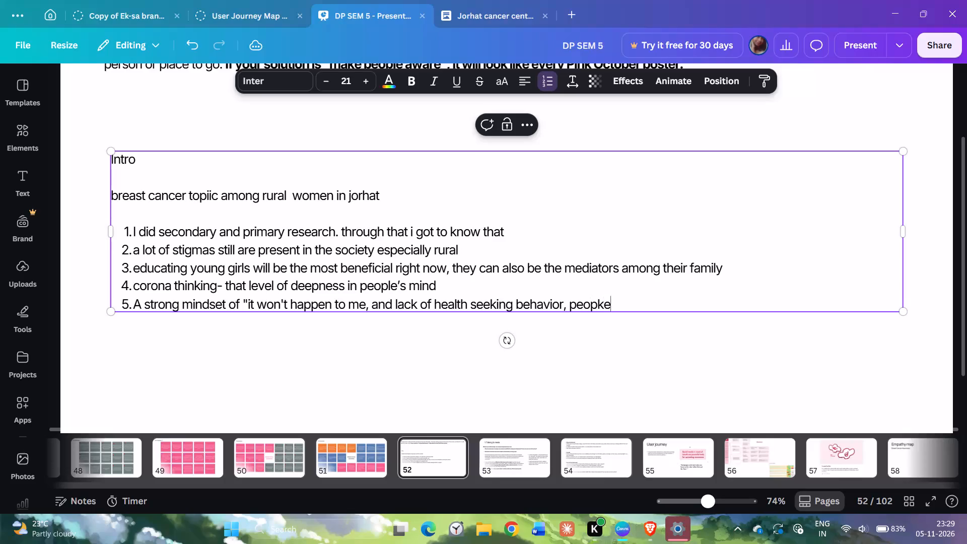
{"action": "key", "text": "BackSpace"}
{"action": "key", "text": "BackSpace"}
{"action": "type", "text": "le o"}
{"action": "key", "text": "BackSpace"}
{"action": "type", "text": "dont understand the importance of"}
{"action": "key", "text": "space"}
{"action": "type", "text": "why it even needs to be"}
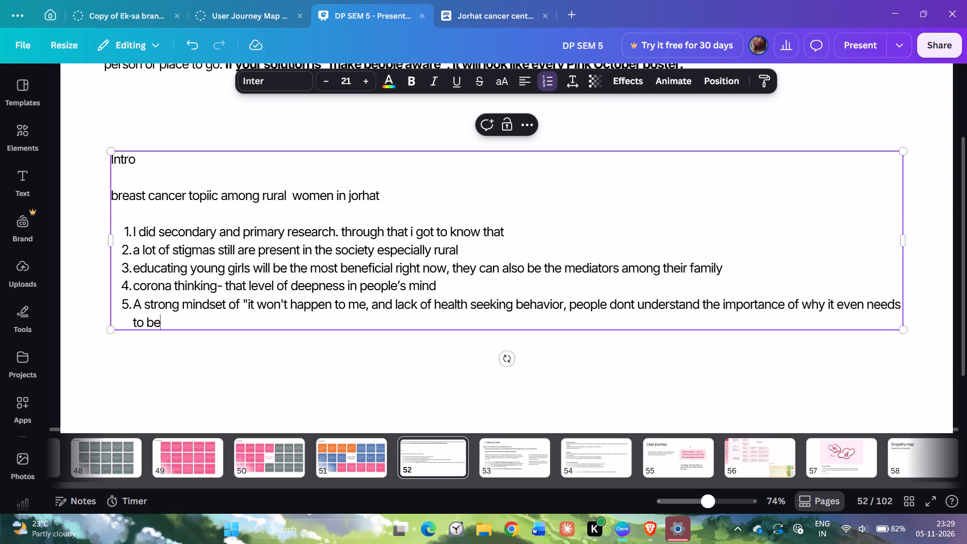
{"action": "key", "text": "space"}
{"action": "type", "text": "learnt in the first place."}
{"action": "key", "text": "space"}
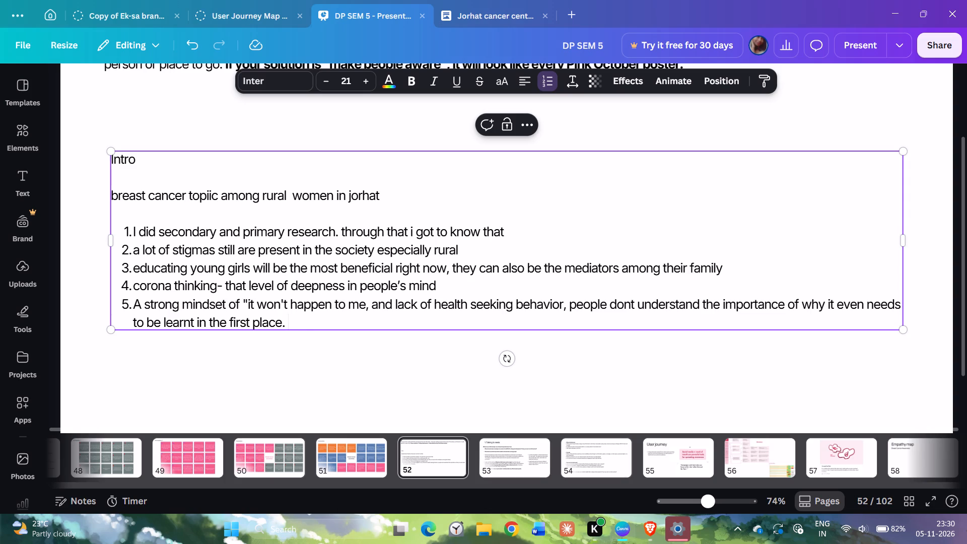
Append "they unconsciouly think they have nothing to do with it and dont keep themselves in those shoes." to point 5.
{"action": "type", "text": "they unconsciouly think they have nothing to do"}
{"action": "key", "text": "space"}
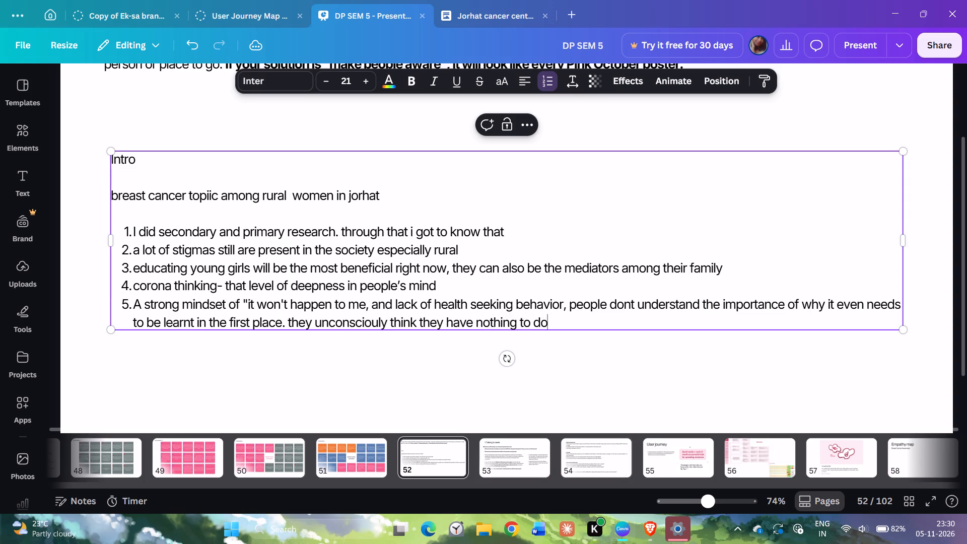
{"action": "type", "text": "with it and dont keep themselves in the"}
{"action": "key", "text": "equal"}
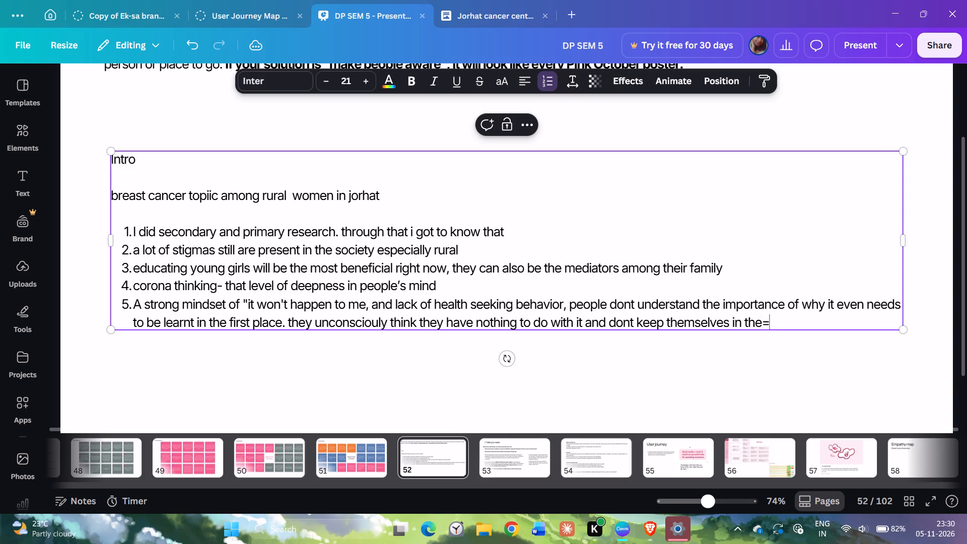
{"action": "key", "text": "e"}
{"action": "key", "text": "BackSpace"}
{"action": "key", "text": "BackSpace"}
{"action": "key", "text": "space"}
{"action": "type", "text": "d"}
{"action": "key", "text": "BackSpace"}
{"action": "type", "text": "shoes of"}
{"action": "key", "text": "space"}
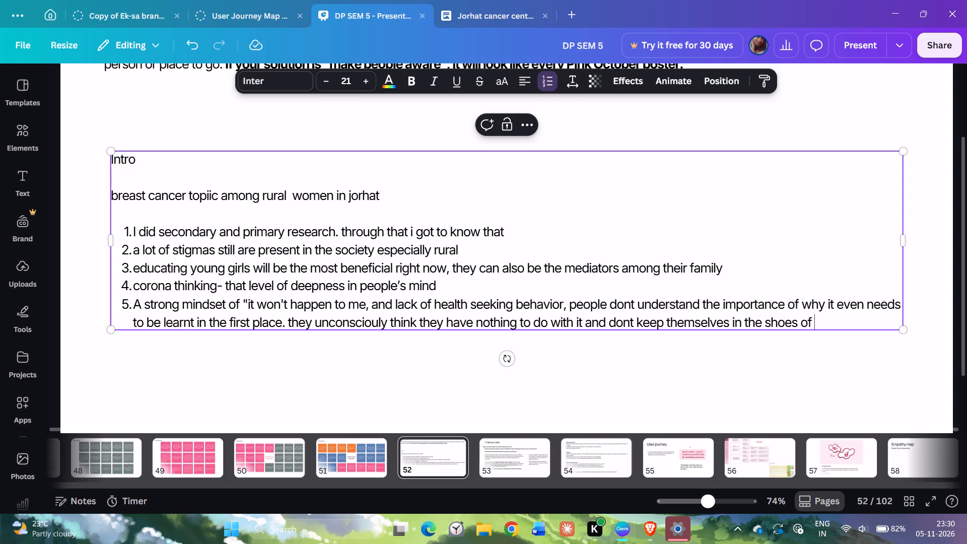
{"action": "key", "text": "BackSpace"}
{"action": "key", "text": "BackSpace"}
{"action": "key", "text": "BackSpace"}
{"action": "key", "text": "BackSpace"}
{"action": "key", "text": "BackSpace"}
{"action": "key", "text": "BackSpace"}
{"action": "key", "text": "BackSpace"}
{"action": "key", "text": "BackSpace"}
{"action": "key", "text": "BackSpace"}
{"action": "key", "text": "BackSpace"}
{"action": "key", "text": "BackSpace"}
{"action": "key", "text": "BackSpace"}
{"action": "key", "text": "BackSpace"}
{"action": "key", "text": "BackSpace"}
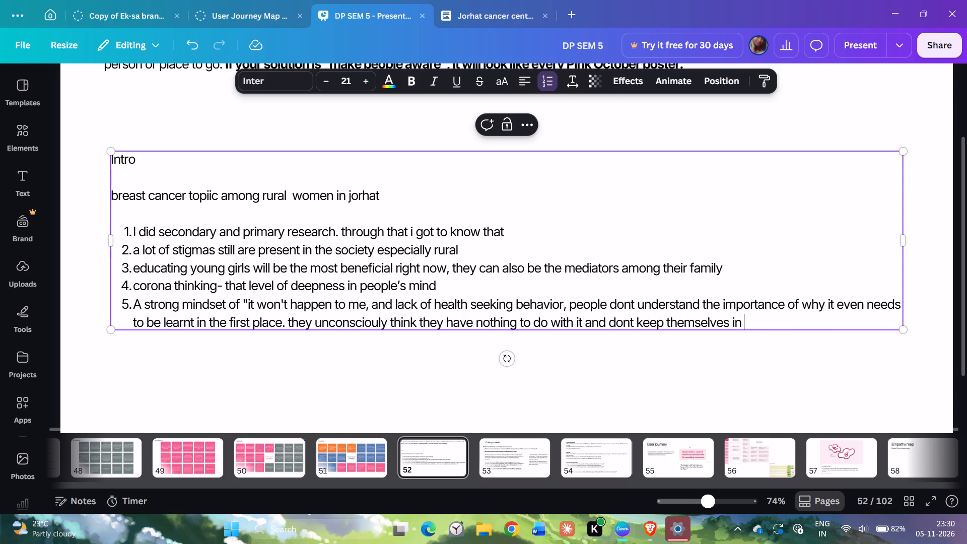
{"action": "key", "text": "space"}
{"action": "type", "text": "thiose"}
{"action": "key", "text": "BackSpace"}
{"action": "key", "text": "BackSpace"}
{"action": "key", "text": "BackSpace"}
{"action": "key", "text": "BackSpace"}
{"action": "type", "text": "ose shoes."}
Find the actionable awareness and screening strategies on page 37 and copy the bold phrase 'definitely curable if detected early'.
{"action": "scroll", "coordinate": [262, 457], "scroll_direction": "right", "scroll_amount": 3}
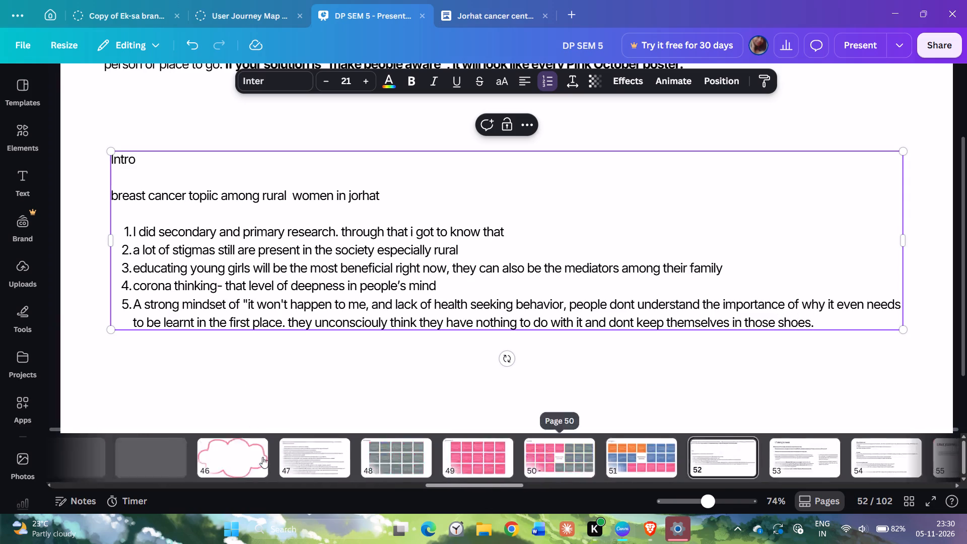
{"action": "scroll", "coordinate": [262, 457], "scroll_direction": "right", "scroll_amount": 14}
{"action": "scroll", "coordinate": [262, 457], "scroll_direction": "left", "scroll_amount": 5}
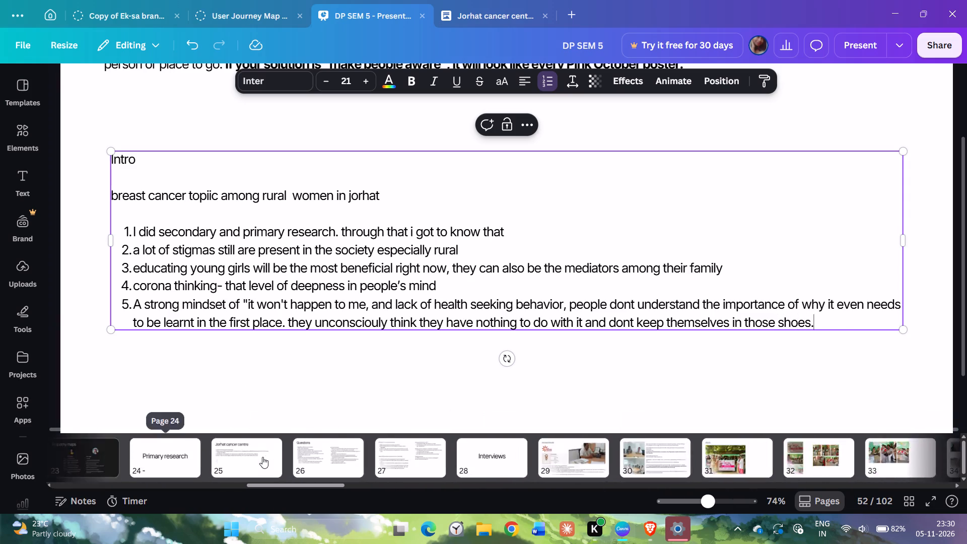
{"action": "scroll", "coordinate": [262, 457], "scroll_direction": "left", "scroll_amount": 9}
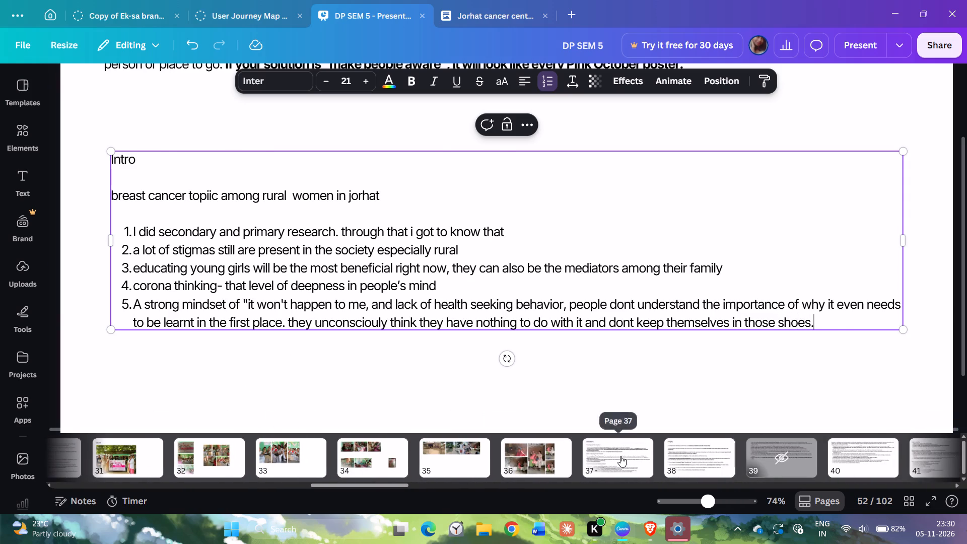
{"action": "left_click", "coordinate": [620, 456]}
{"action": "scroll", "coordinate": [442, 270], "scroll_direction": "down", "scroll_amount": 1}
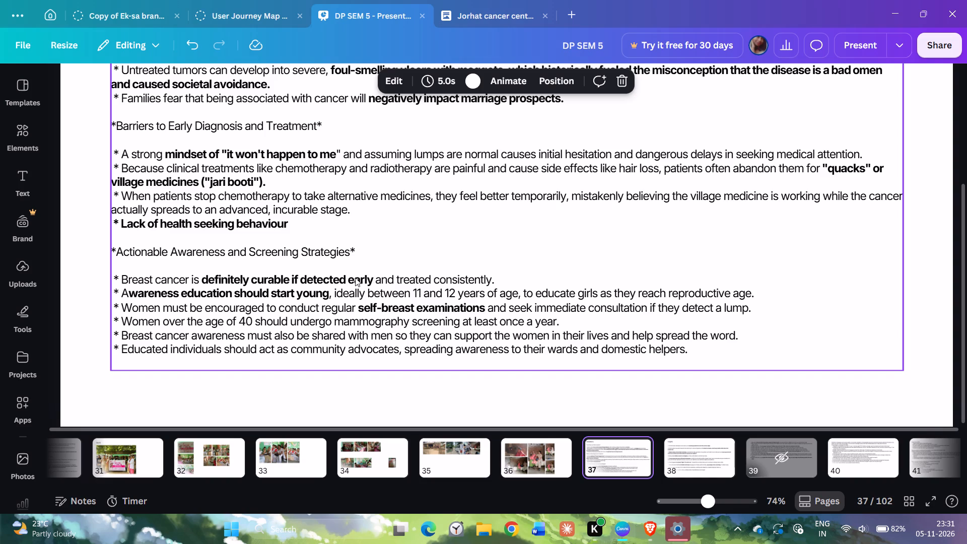
{"action": "triple_click", "coordinate": [355, 277]}
{"action": "scroll", "coordinate": [355, 277], "scroll_direction": "down", "scroll_amount": 1}
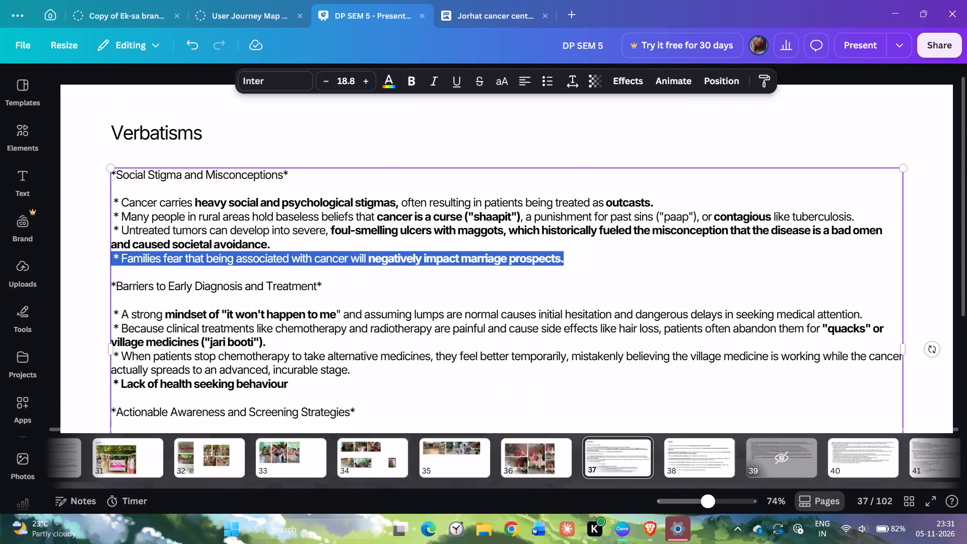
{"action": "scroll", "coordinate": [355, 277], "scroll_direction": "down", "scroll_amount": 1}
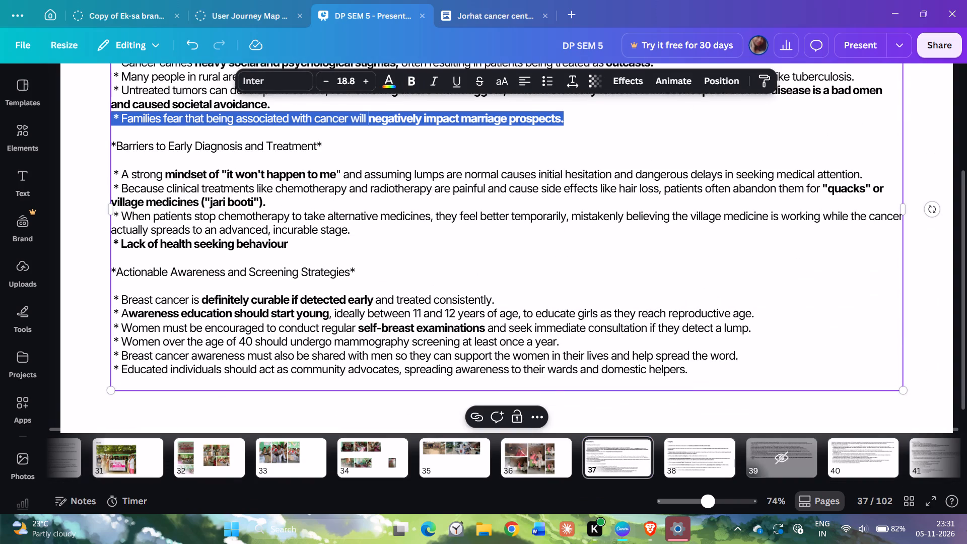
{"action": "left_click_drag", "start_coordinate": [202, 297], "coordinate": [376, 298]}
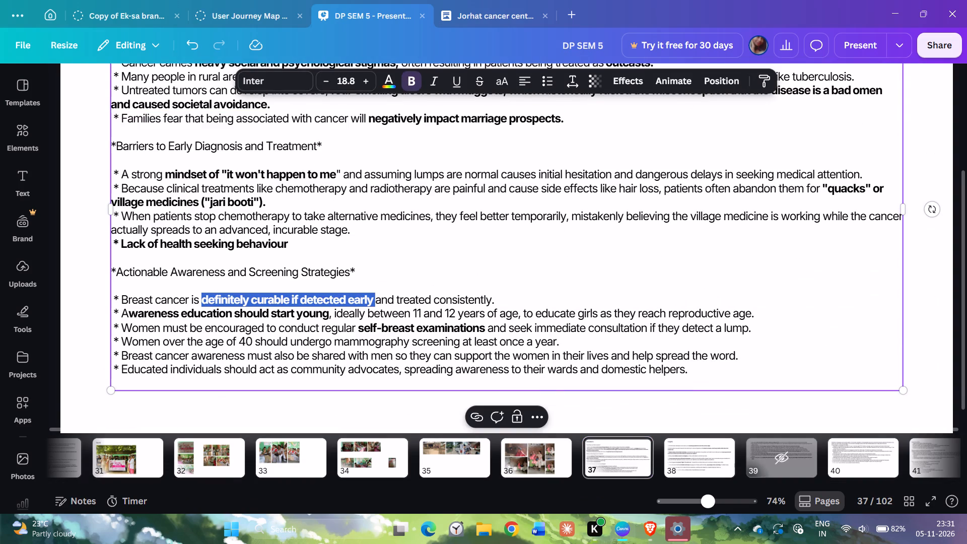
{"action": "key", "text": "ctrl+c"}
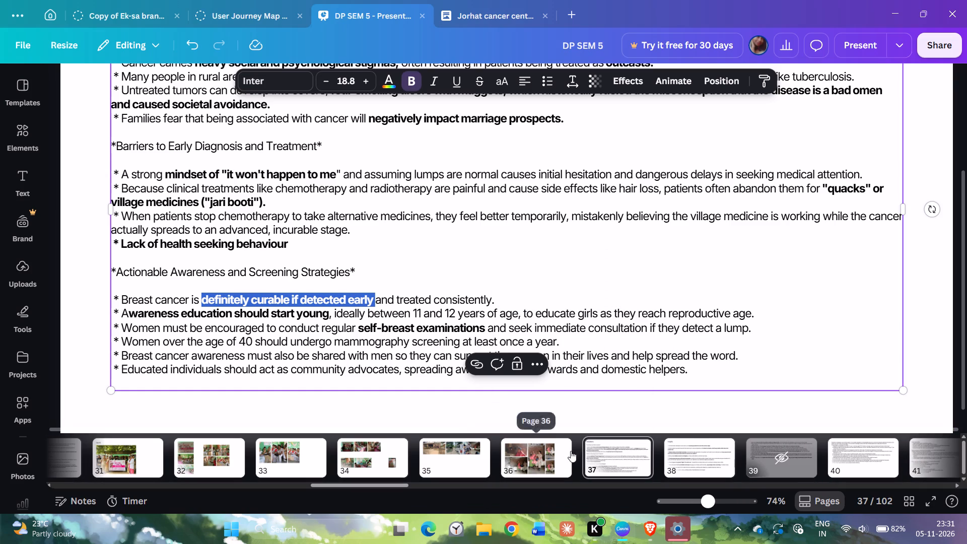
Paste the copied early-detection phrase as a sixth point in the numbered intro list on page 52.
{"action": "scroll", "coordinate": [587, 457], "scroll_direction": "left", "scroll_amount": 5}
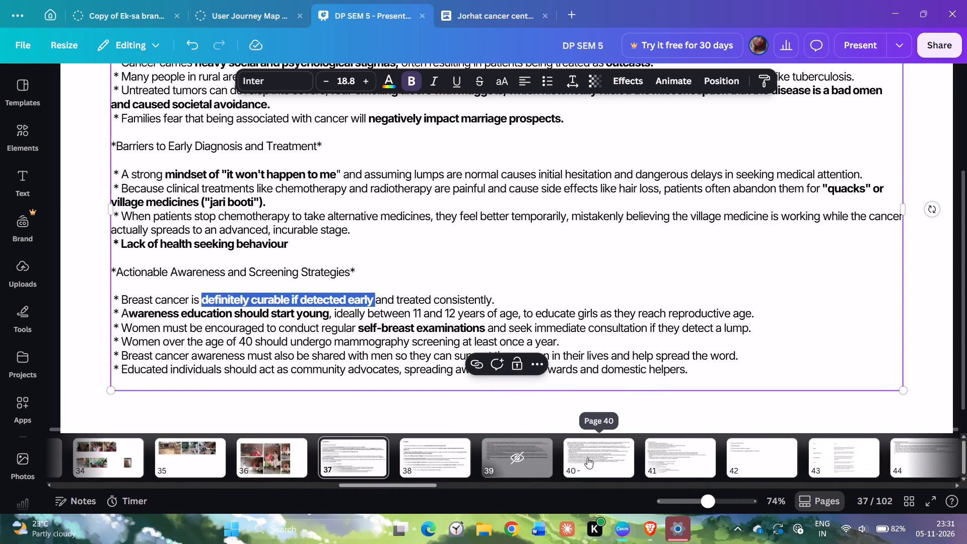
{"action": "scroll", "coordinate": [587, 457], "scroll_direction": "left", "scroll_amount": 10}
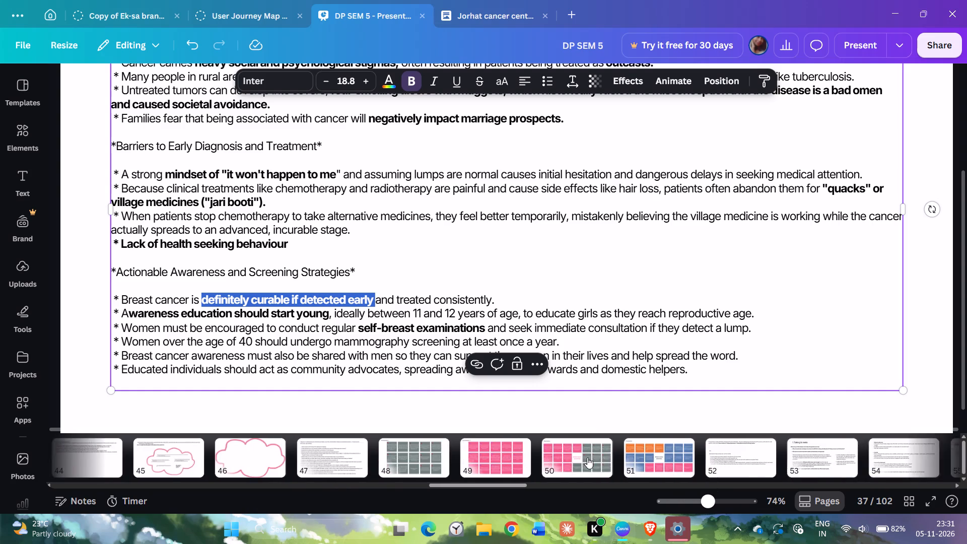
{"action": "scroll", "coordinate": [587, 457], "scroll_direction": "left", "scroll_amount": 5}
{"action": "scroll", "coordinate": [348, 465], "scroll_direction": "right", "scroll_amount": 3}
{"action": "scroll", "coordinate": [288, 459], "scroll_direction": "right", "scroll_amount": 1}
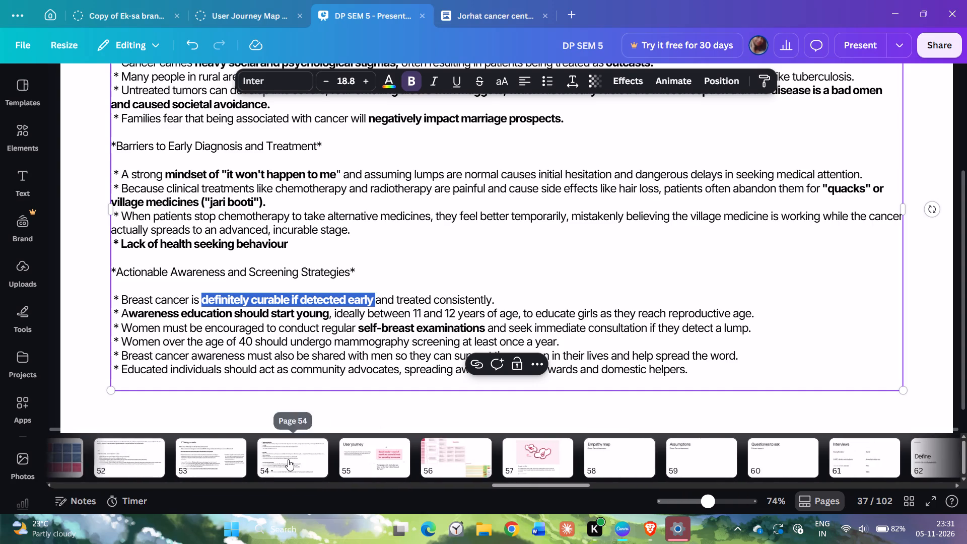
{"action": "scroll", "coordinate": [288, 459], "scroll_direction": "right", "scroll_amount": 2}
{"action": "left_click", "coordinate": [289, 459]}
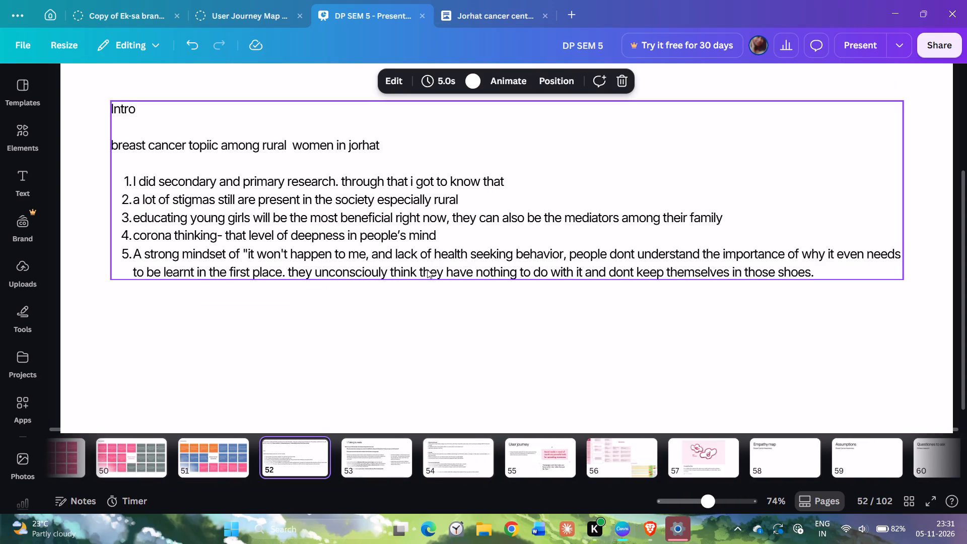
{"action": "double_click", "coordinate": [427, 269]}
{"action": "left_click", "coordinate": [814, 273]}
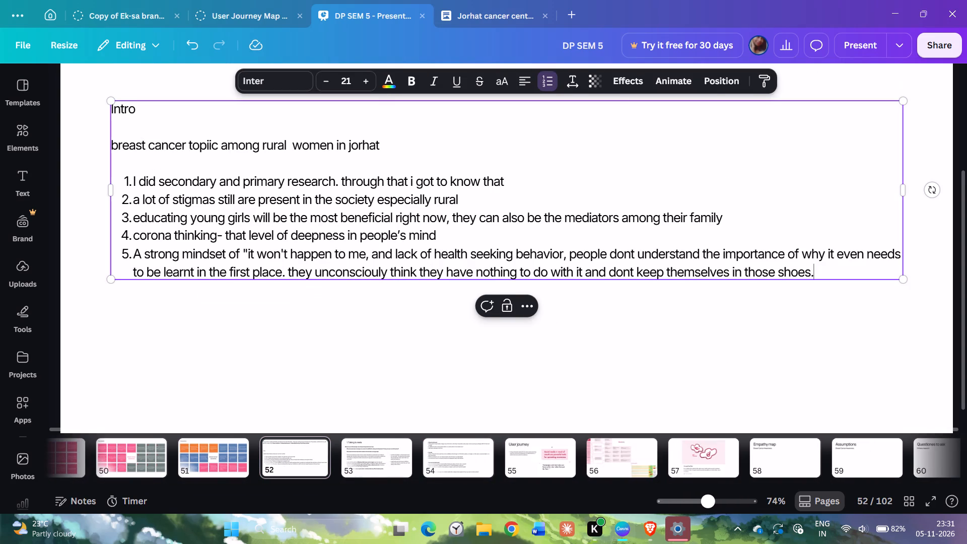
{"action": "key", "text": "Return"}
{"action": "key", "text": "ctrl+v"}
{"action": "key", "text": "space"}
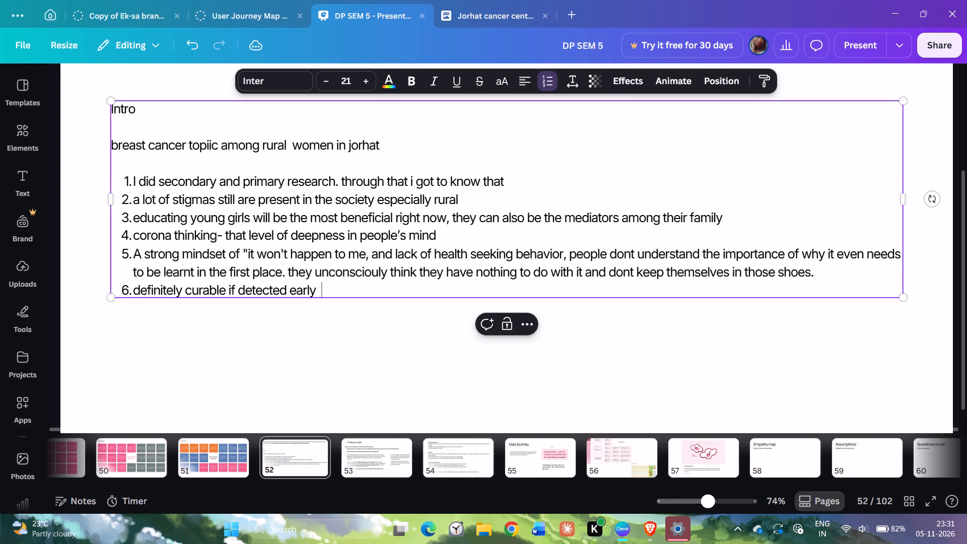
Append "and self examination encouragesd" to point 6.
{"action": "type", "text": "and self examination encouh"}
{"action": "key", "text": "BackSpace"}
{"action": "type", "text": "rages"}
{"action": "key", "text": "backslash"}
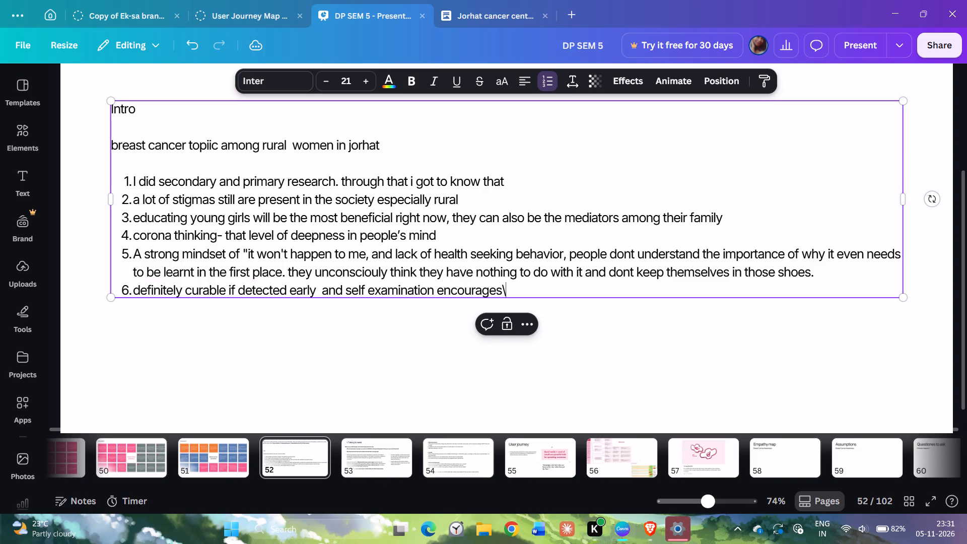
{"action": "key", "text": "BackSpace"}
{"action": "key", "text": "d"}
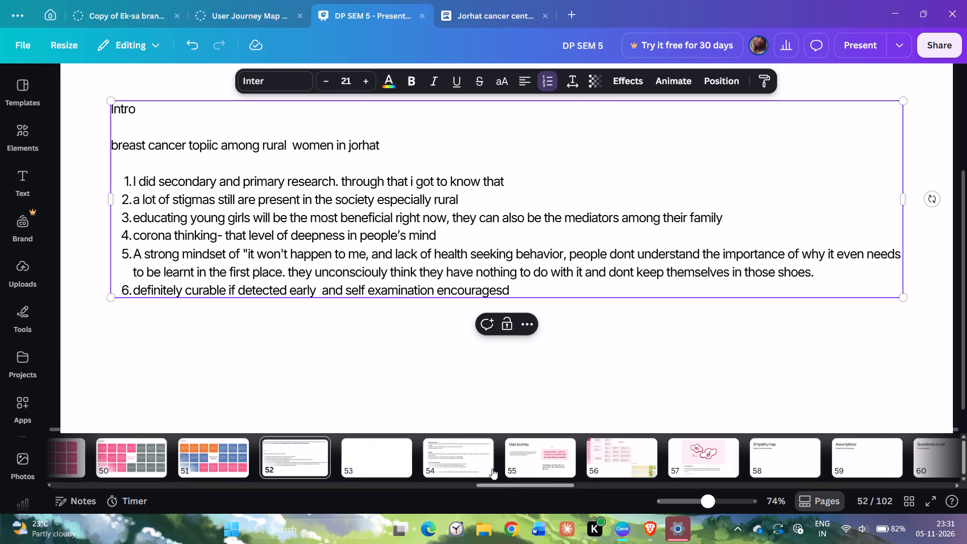
Copy the page 38 insights from 'camps rely on voice and gestures' in point 2 through the end of point 3 on stigma.
{"action": "scroll", "coordinate": [492, 468], "scroll_direction": "right", "scroll_amount": 15}
{"action": "scroll", "coordinate": [492, 468], "scroll_direction": "left", "scroll_amount": 1}
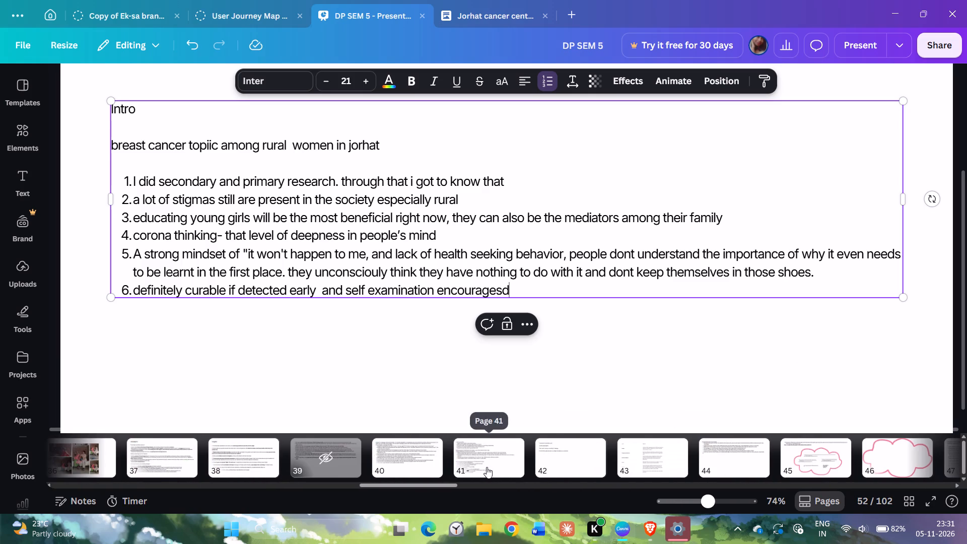
{"action": "left_click", "coordinate": [487, 466]}
{"action": "scroll", "coordinate": [487, 466], "scroll_direction": "right", "scroll_amount": 3}
{"action": "left_click", "coordinate": [433, 454]}
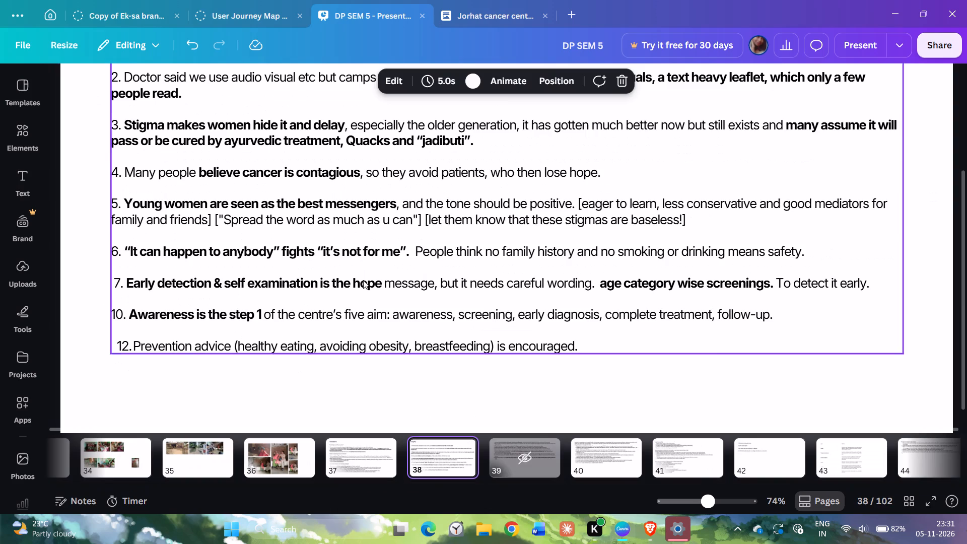
{"action": "scroll", "coordinate": [363, 280], "scroll_direction": "up", "scroll_amount": 4}
{"action": "scroll", "coordinate": [363, 280], "scroll_direction": "down", "scroll_amount": 1}
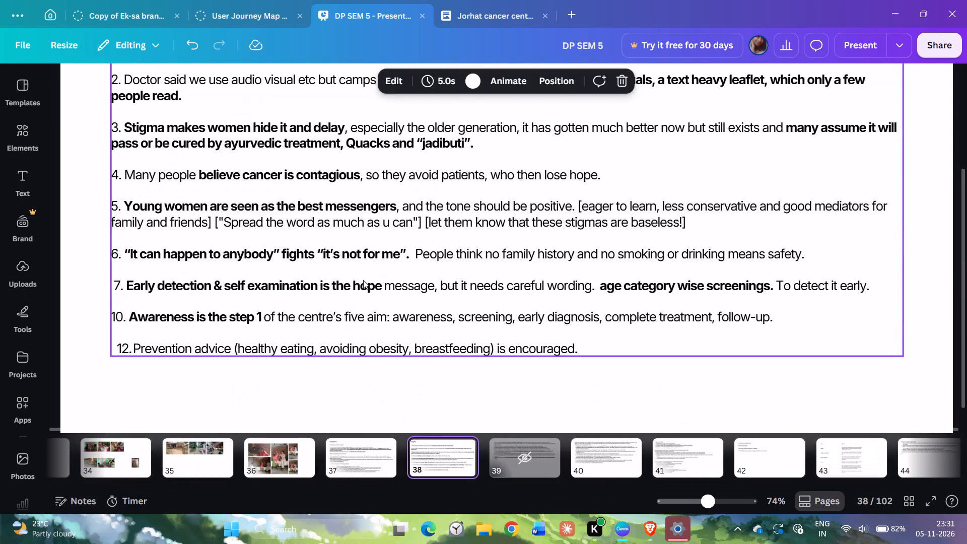
{"action": "scroll", "coordinate": [363, 280], "scroll_direction": "down", "scroll_amount": 2}
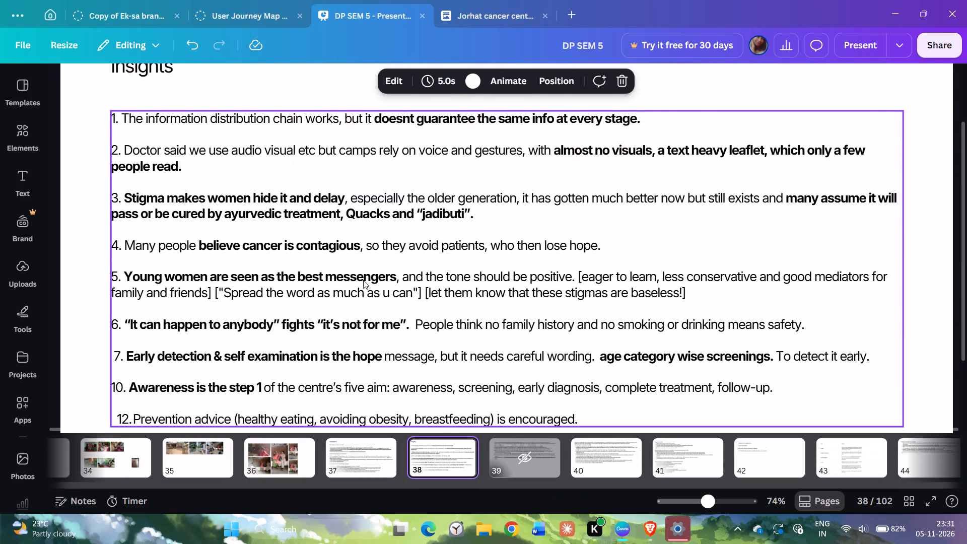
{"action": "left_click", "coordinate": [323, 143]}
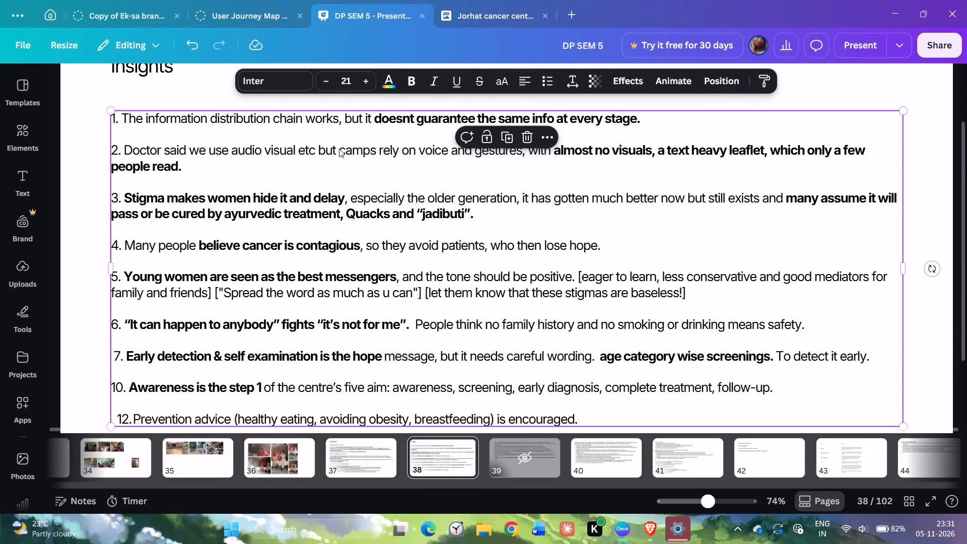
{"action": "double_click", "coordinate": [339, 149]}
{"action": "left_click", "coordinate": [336, 149]}
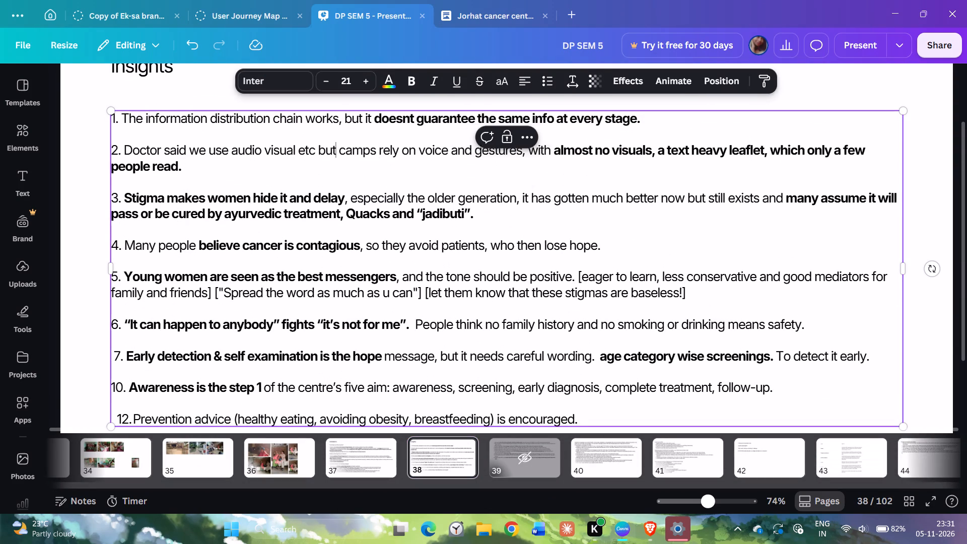
{"action": "left_click_drag", "start_coordinate": [339, 149], "coordinate": [350, 161]}
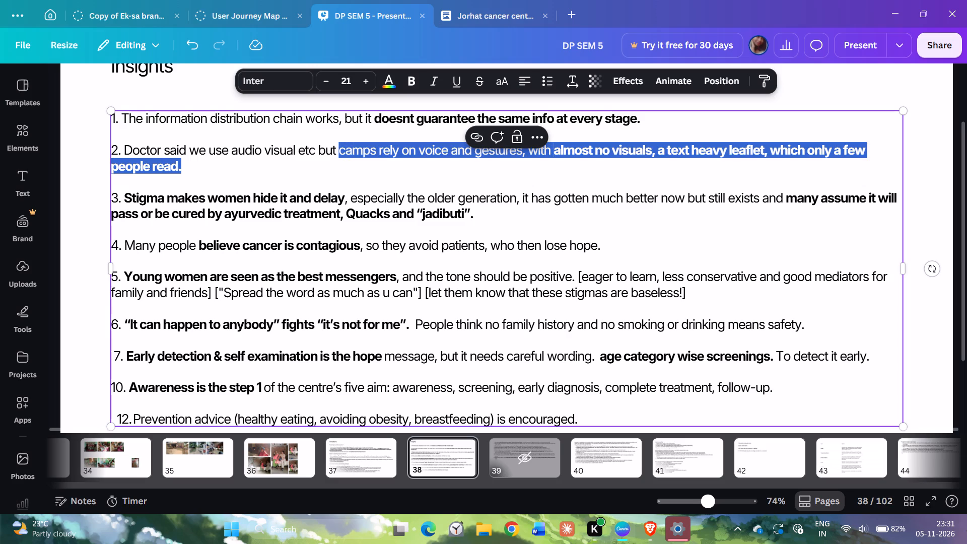
{"action": "key", "text": "ctrl+c"}
{"action": "left_click", "coordinate": [371, 176]}
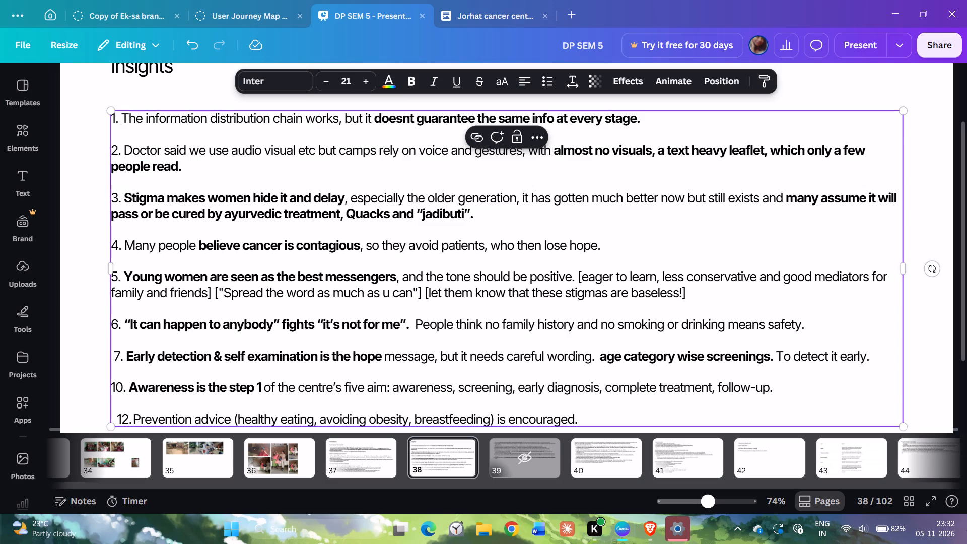
{"action": "left_click_drag", "start_coordinate": [339, 149], "coordinate": [412, 188]}
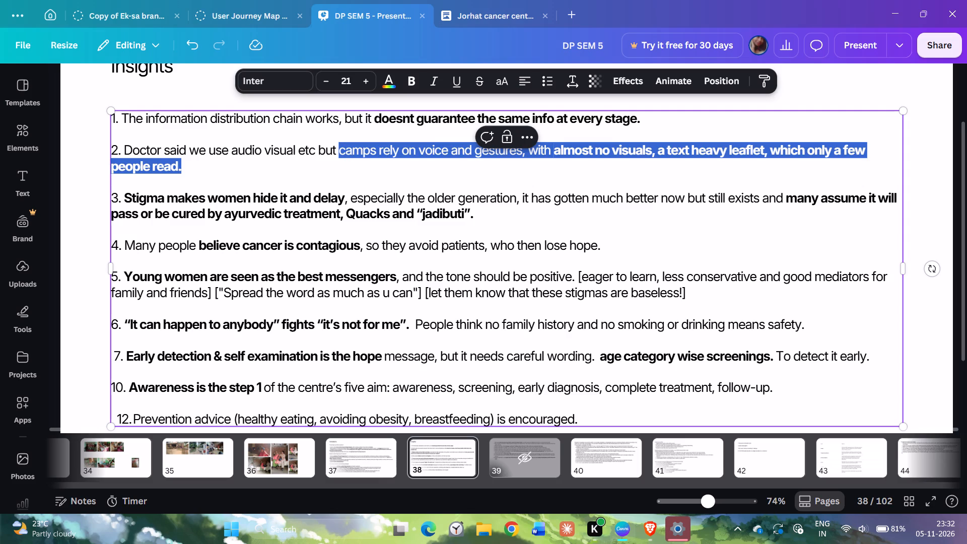
{"action": "left_click_drag", "start_coordinate": [412, 188], "coordinate": [492, 217]}
{"action": "key", "text": "ctrl+c"}
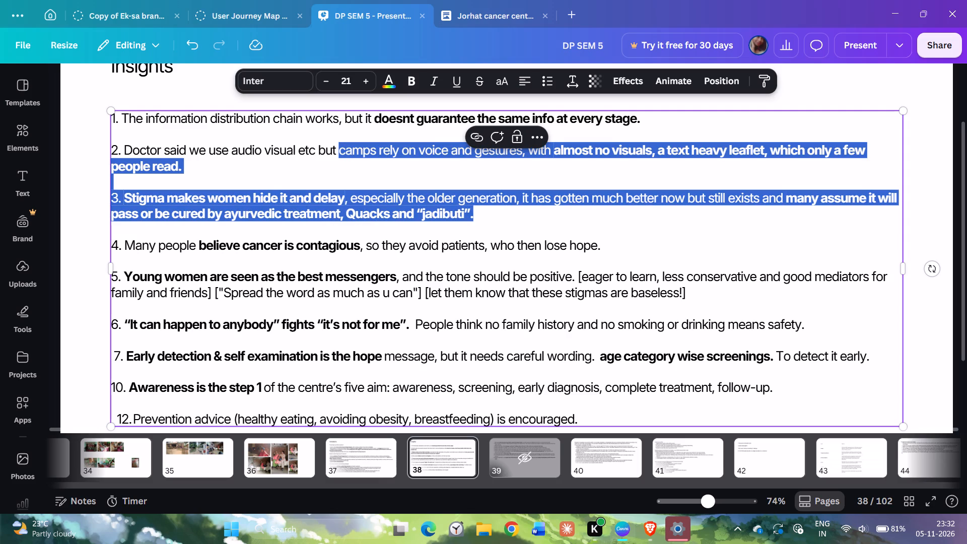
{"action": "key", "text": "ctrl+c"}
{"action": "scroll", "coordinate": [394, 180], "scroll_direction": "down", "scroll_amount": 1}
{"action": "left_click", "coordinate": [402, 242]}
{"action": "scroll", "coordinate": [402, 242], "scroll_direction": "down", "scroll_amount": 1}
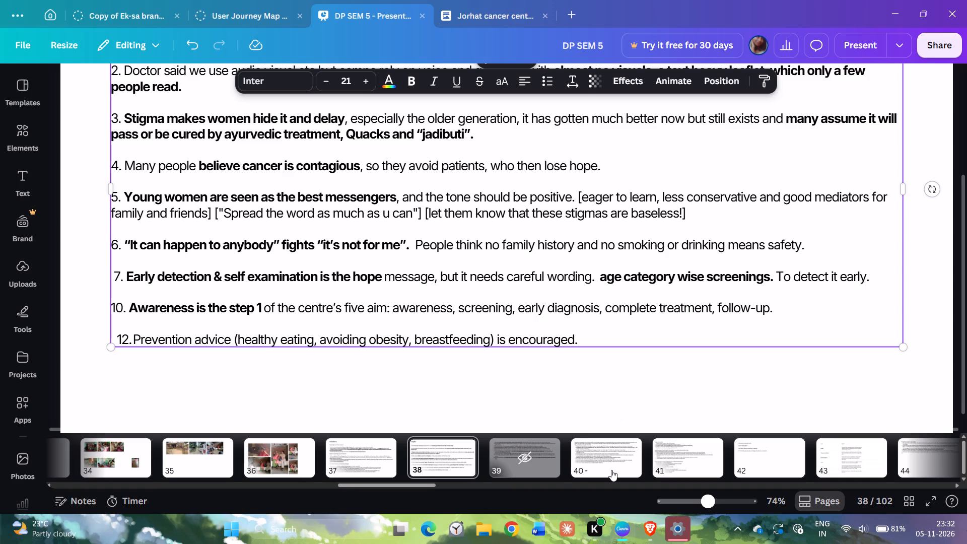
Paste the copied camp and stigma insights after point 6 in the numbered list on page 52.
{"action": "scroll", "coordinate": [611, 470], "scroll_direction": "left", "scroll_amount": 9}
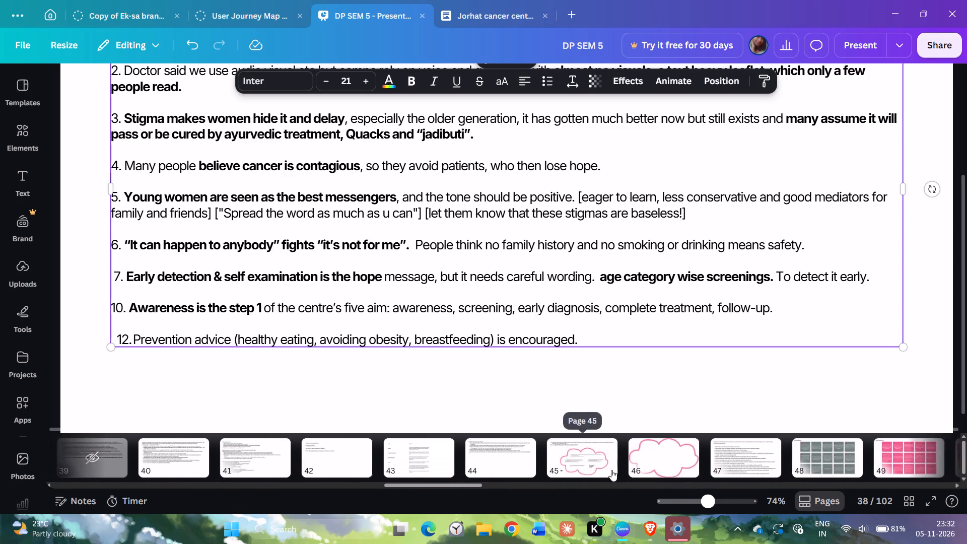
{"action": "scroll", "coordinate": [611, 470], "scroll_direction": "left", "scroll_amount": 7}
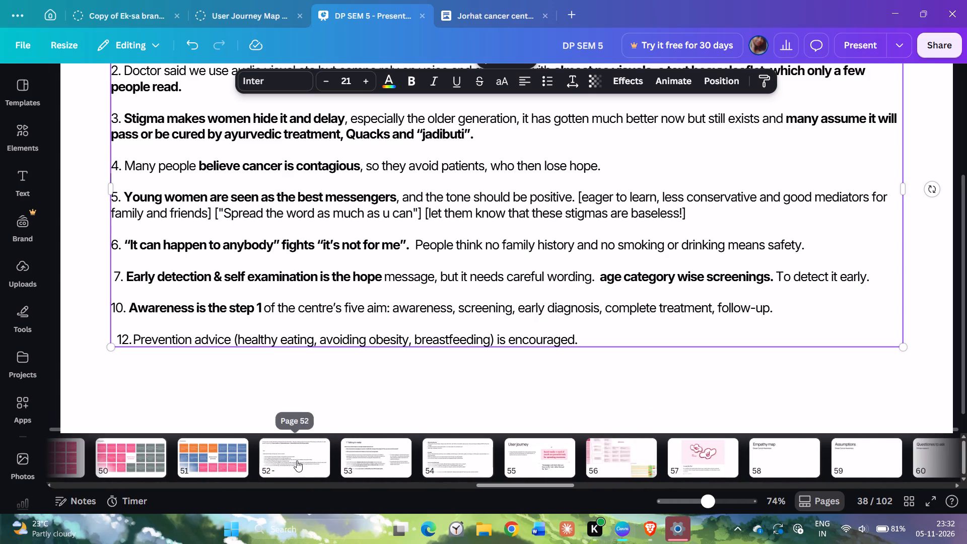
{"action": "left_click", "coordinate": [297, 460]}
{"action": "double_click", "coordinate": [561, 289]}
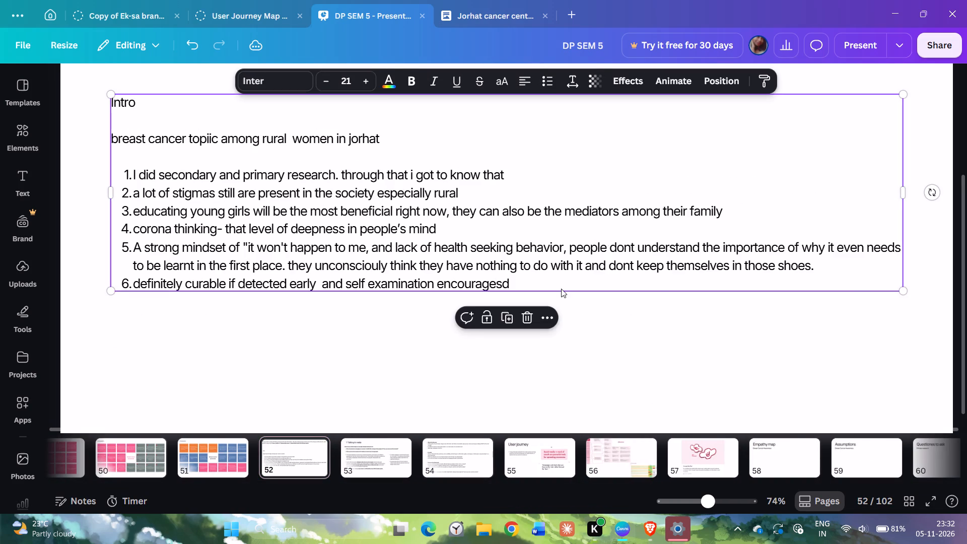
{"action": "key", "text": "Return"}
{"action": "key", "text": "ctrl+v"}
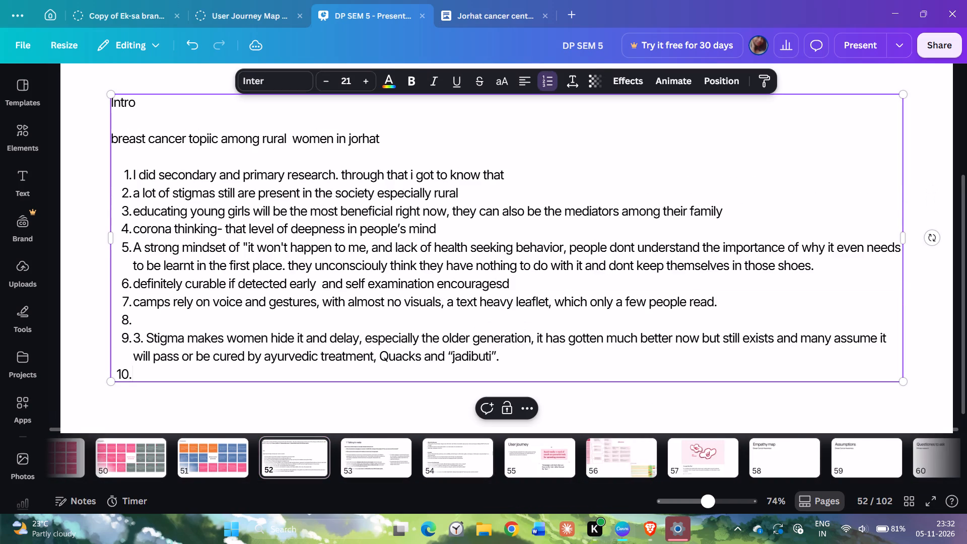
Remove the empty item between the pasted points and the leftover "3." before "Stigma makes women hide it".
{"action": "left_click", "coordinate": [421, 319]}
{"action": "key", "text": "BackSpace"}
{"action": "key", "text": "BackSpace"}
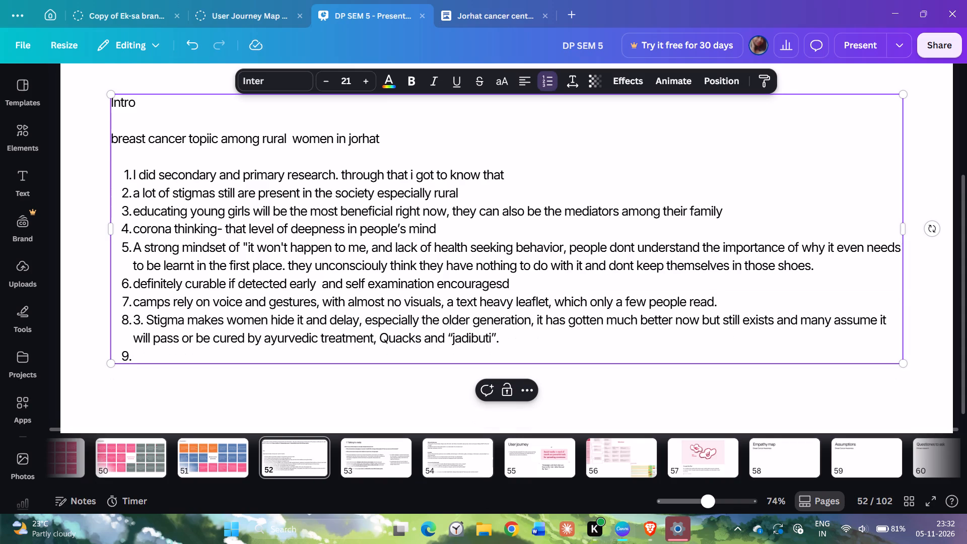
{"action": "left_click", "coordinate": [145, 321]}
{"action": "key", "text": "BackSpace"}
{"action": "key", "text": "BackSpace"}
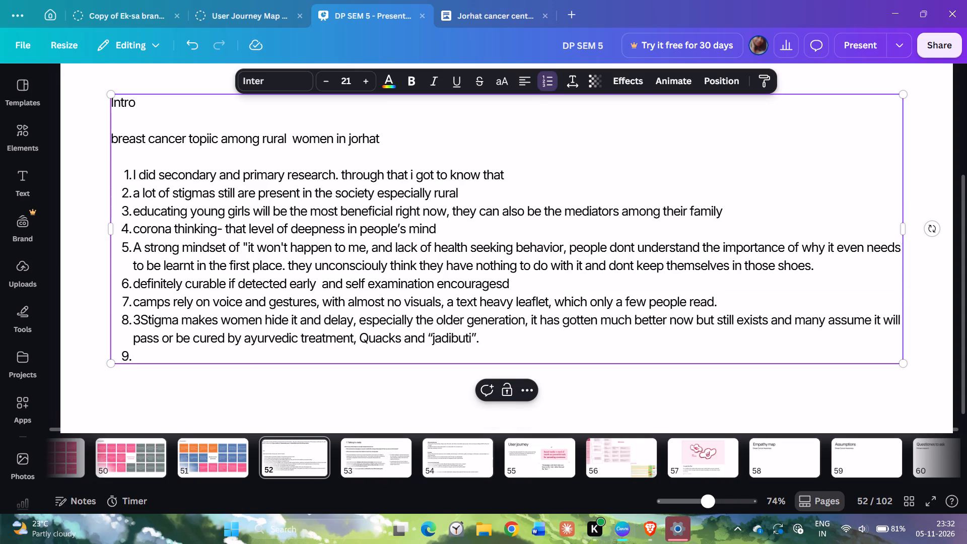
{"action": "key", "text": "BackSpace"}
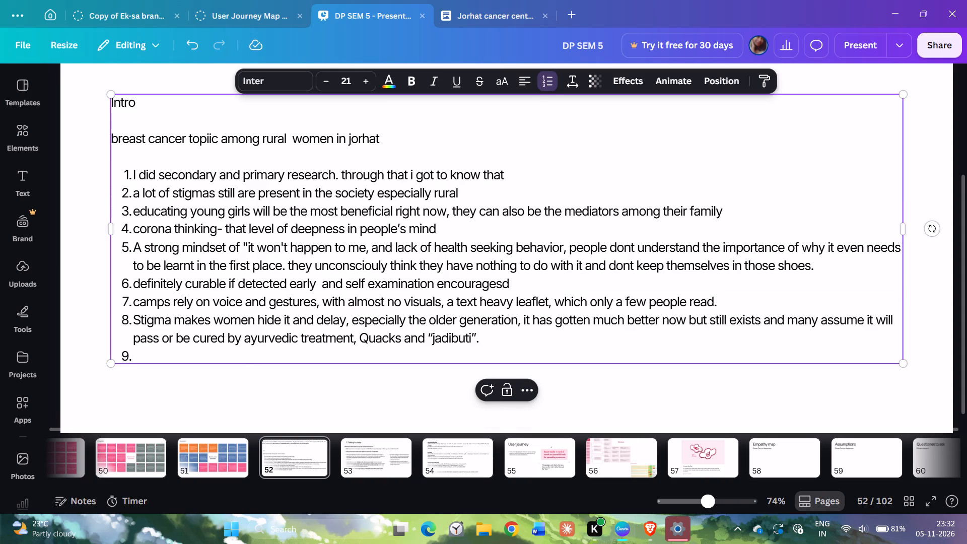
Insert ", age wise screenings" after "self examination" in point 6.
{"action": "left_click", "coordinate": [516, 299]}
{"action": "left_click", "coordinate": [433, 282]}
{"action": "type", "text": ", age wise screenings"}
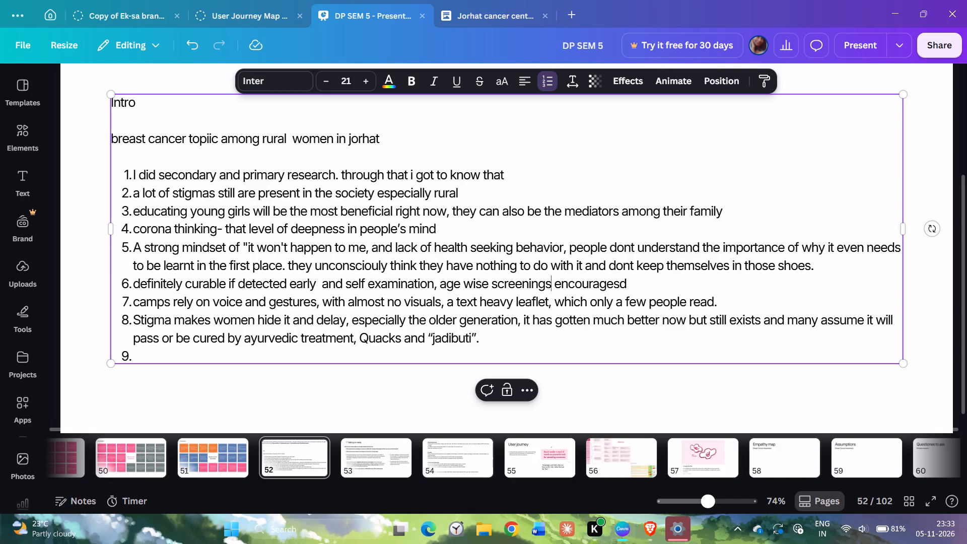
Review the numbered insights on page 38 for further findings to include in the page 52 list.
{"action": "left_click", "coordinate": [557, 379]}
{"action": "scroll", "coordinate": [557, 379], "scroll_direction": "down", "scroll_amount": 1}
{"action": "scroll", "coordinate": [370, 448], "scroll_direction": "right", "scroll_amount": 13}
{"action": "left_click", "coordinate": [338, 456]}
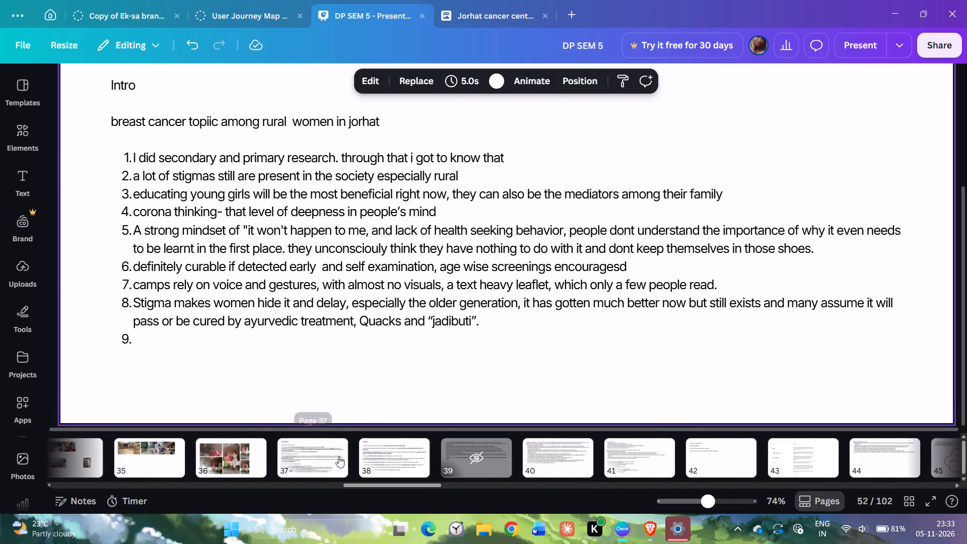
{"action": "left_click", "coordinate": [395, 460]}
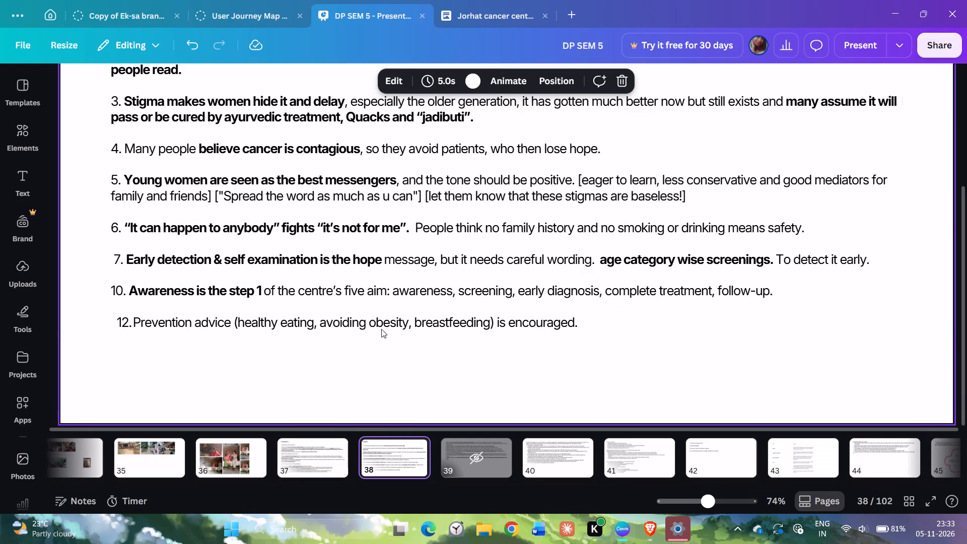
{"action": "scroll", "coordinate": [339, 297], "scroll_direction": "up", "scroll_amount": 2}
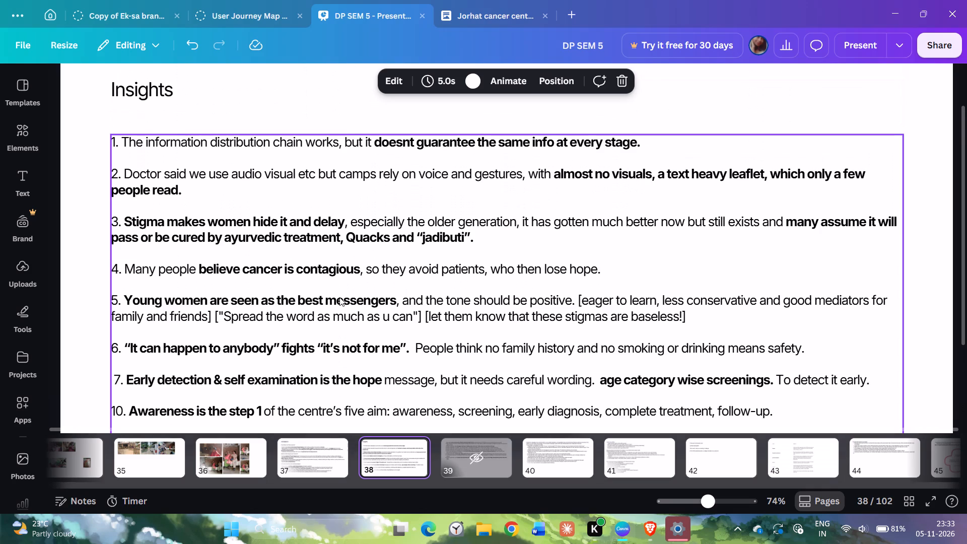
{"action": "scroll", "coordinate": [339, 297], "scroll_direction": "down", "scroll_amount": 1}
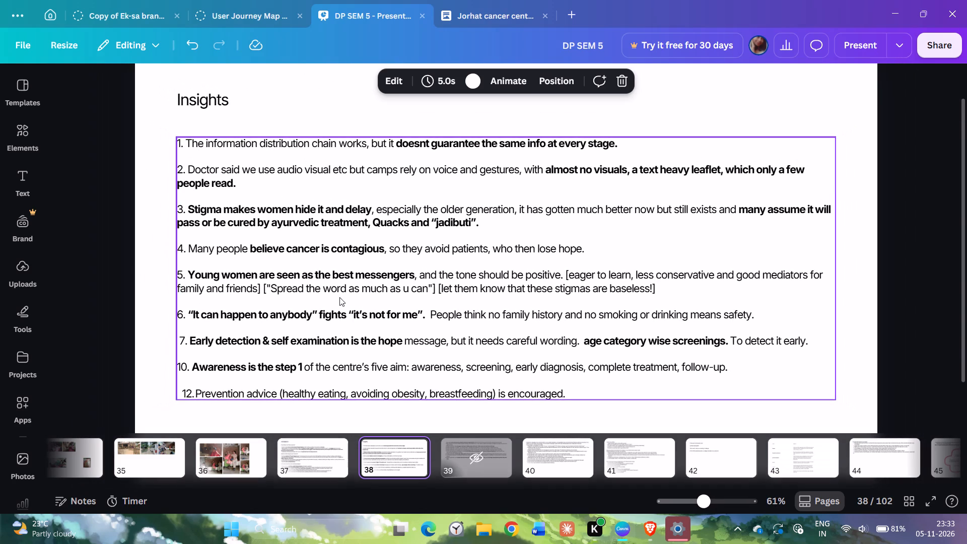
{"action": "left_click", "coordinate": [100, 265]}
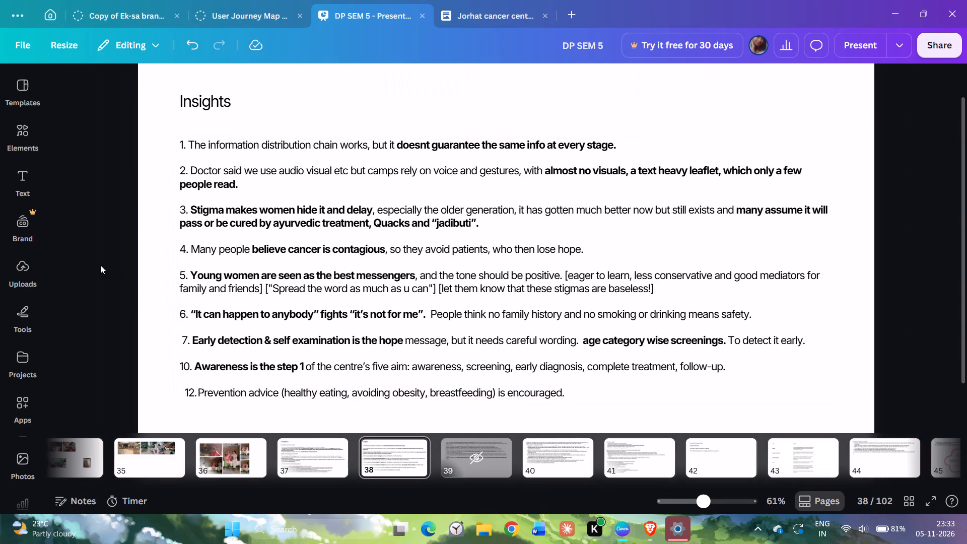
Add "it can happen to anyone" as a new point 6 in the page 52 list, directly after the mindset point.
{"action": "scroll", "coordinate": [527, 466], "scroll_direction": "left", "scroll_amount": 8}
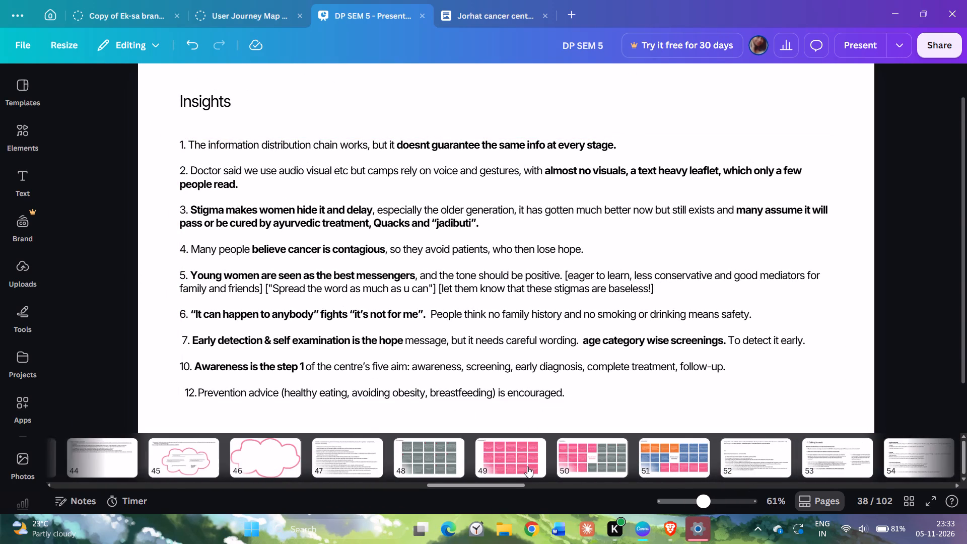
{"action": "scroll", "coordinate": [527, 466], "scroll_direction": "left", "scroll_amount": 1}
{"action": "left_click", "coordinate": [744, 465]}
{"action": "double_click", "coordinate": [533, 349]}
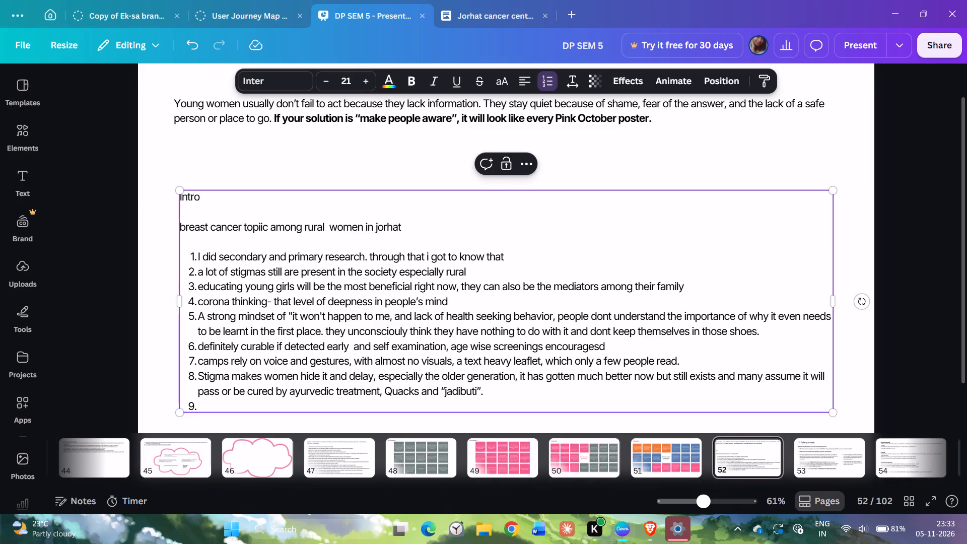
{"action": "left_click", "coordinate": [757, 327]}
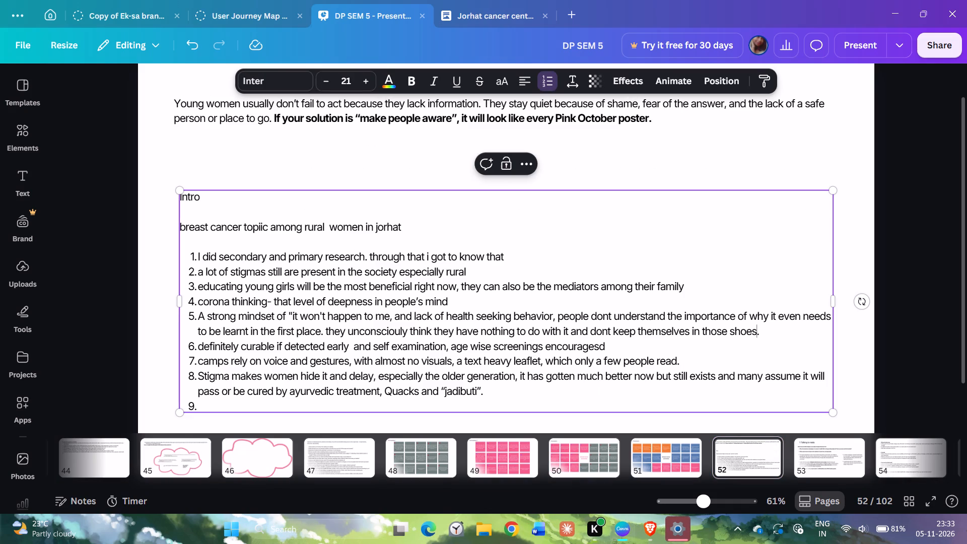
{"action": "left_click", "coordinate": [760, 327]}
{"action": "key", "text": "Return"}
{"action": "type", "text": "it ca"}
{"action": "key", "text": "space"}
{"action": "key", "text": "BackSpace"}
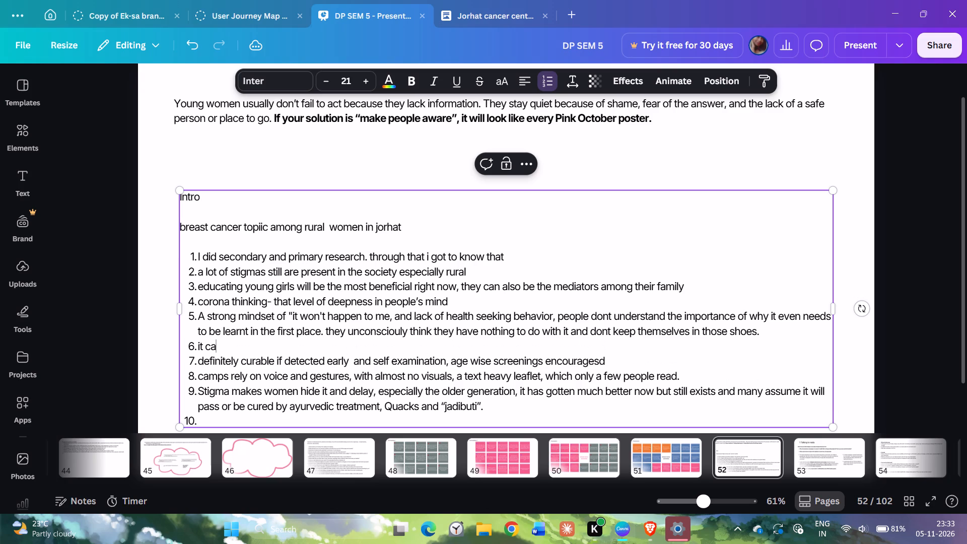
{"action": "type", "text": "n happen to anyone"}
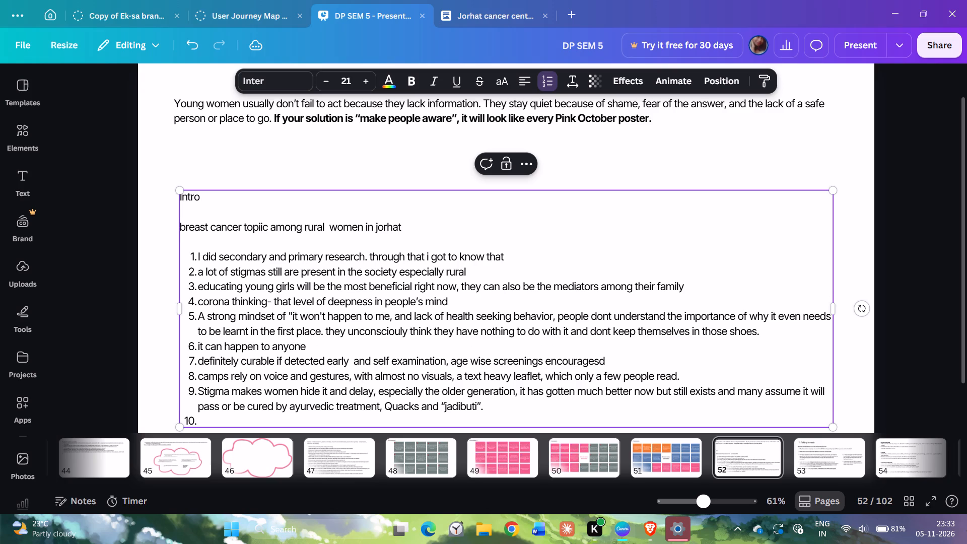
Move the intro list text box up on page 52, closer to the paragraph about young women.
{"action": "scroll", "coordinate": [760, 327], "scroll_direction": "down", "scroll_amount": 1}
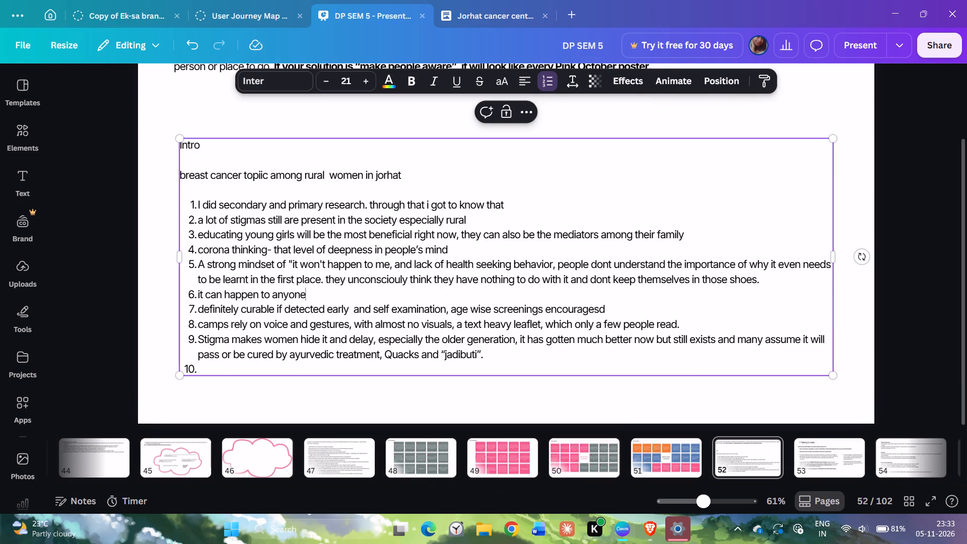
{"action": "left_click", "coordinate": [604, 368]}
{"action": "scroll", "coordinate": [604, 368], "scroll_direction": "down", "scroll_amount": 3}
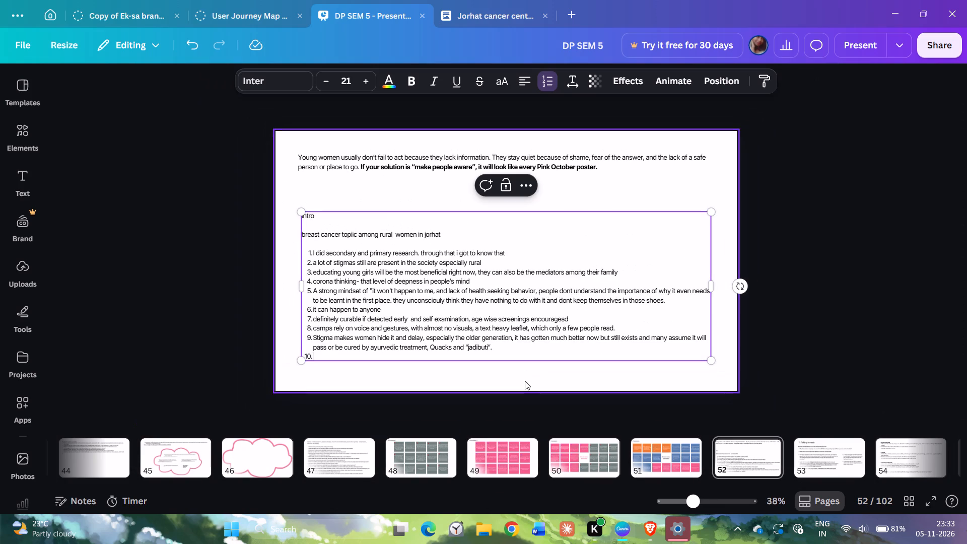
{"action": "left_click", "coordinate": [224, 266]}
{"action": "left_click_drag", "start_coordinate": [369, 268], "coordinate": [369, 266]}
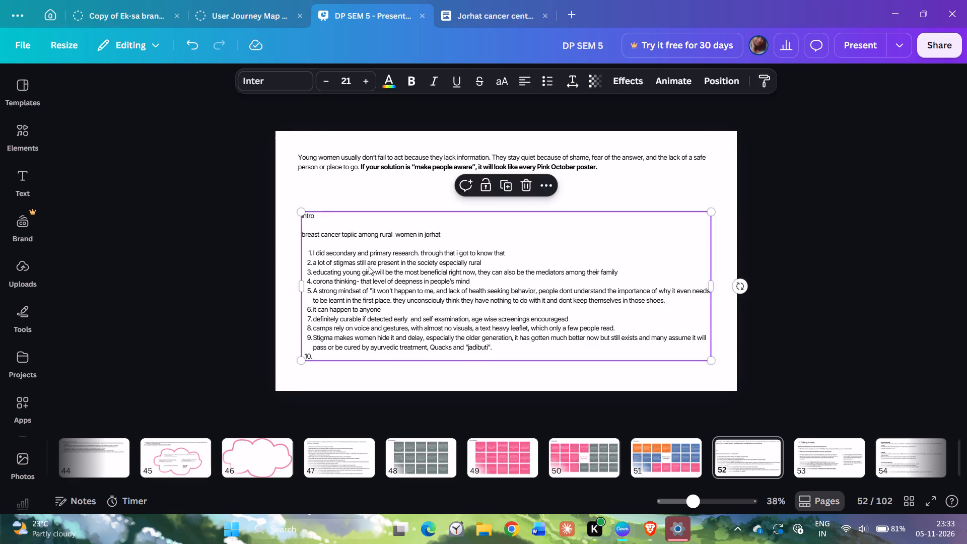
{"action": "left_click_drag", "start_coordinate": [369, 266], "coordinate": [367, 244]}
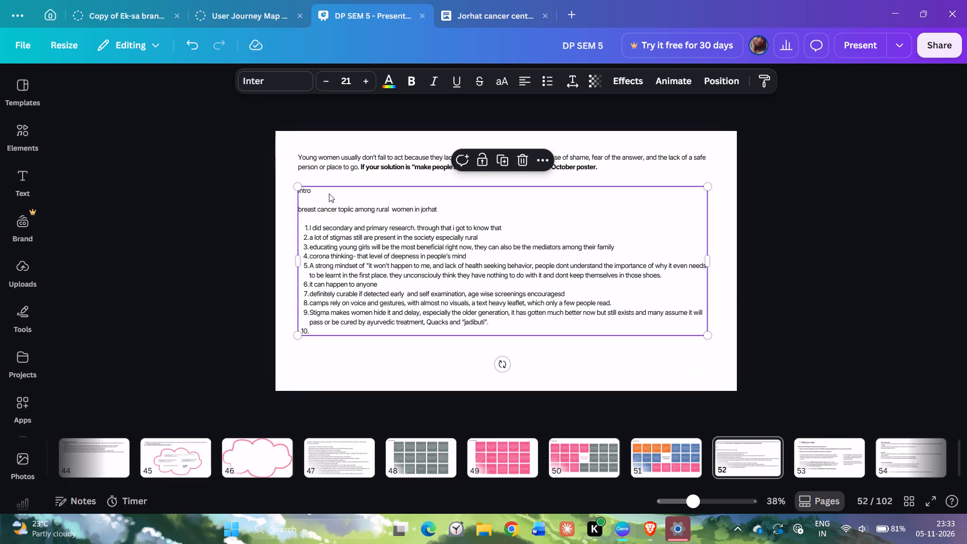
Delete the "Intro" heading from the top of the list text box.
{"action": "triple_click", "coordinate": [329, 193]}
{"action": "key", "text": "BackSpace"}
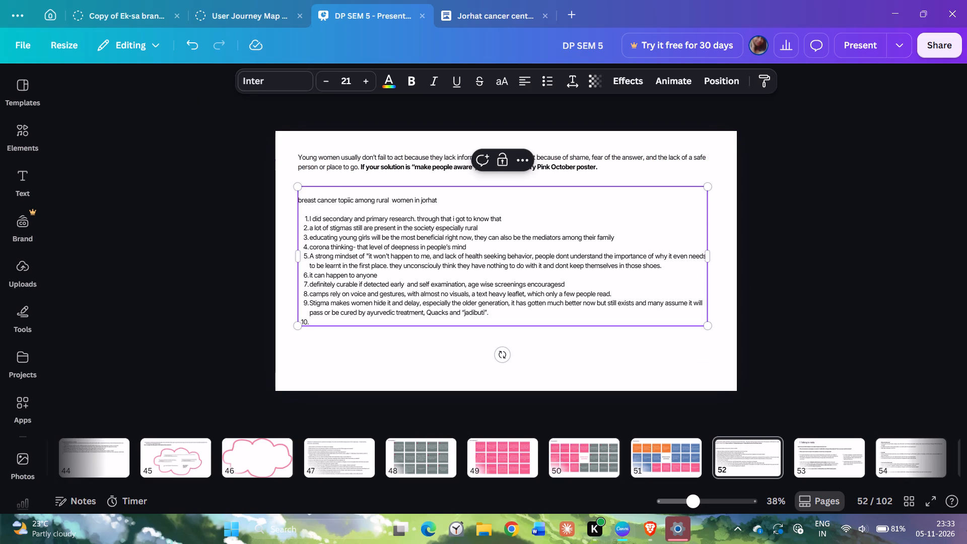
{"action": "left_click", "coordinate": [342, 371]}
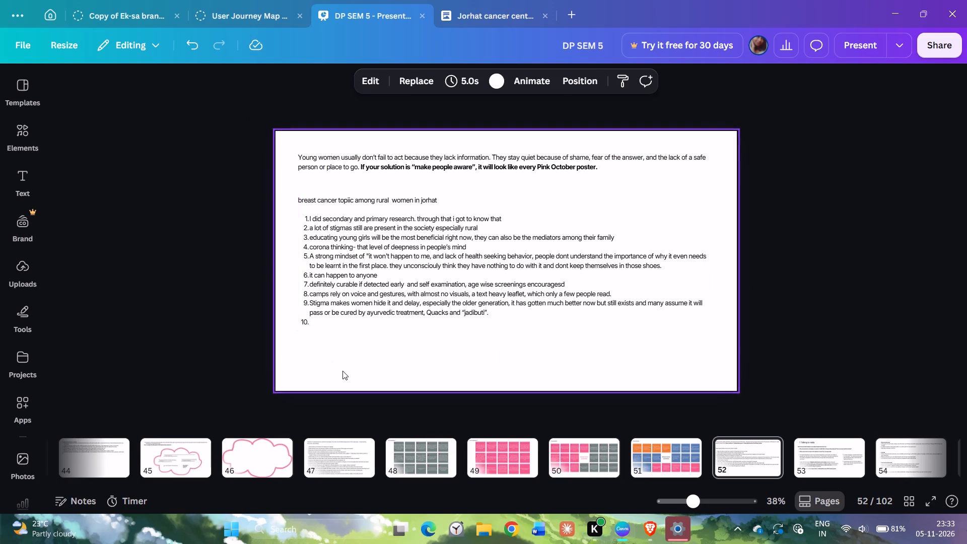
Duplicate the list text box, replace its content with a single point starting "want", and place it below the original list.
{"action": "left_click_drag", "start_coordinate": [369, 286], "coordinate": [365, 352], "text": "alt"}
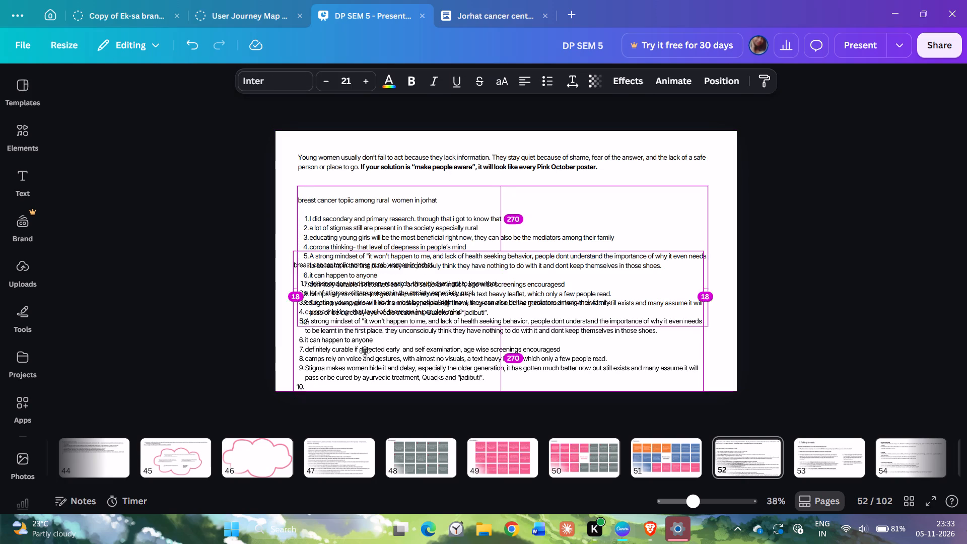
{"action": "left_click_drag", "start_coordinate": [365, 352], "coordinate": [369, 352], "text": "alt"}
{"action": "double_click", "coordinate": [369, 352]}
{"action": "type", "text": "want o"}
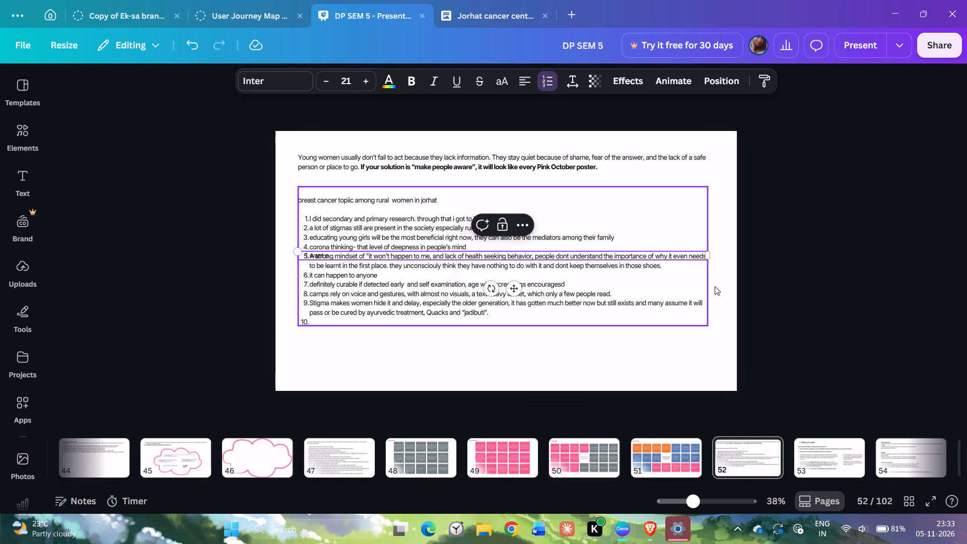
{"action": "left_click_drag", "start_coordinate": [725, 292], "coordinate": [732, 271]}
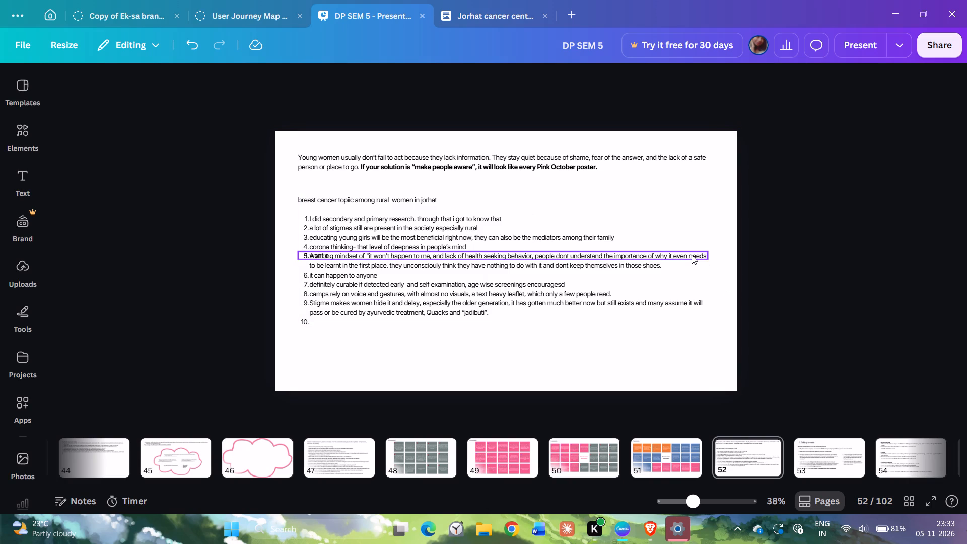
{"action": "left_click_drag", "start_coordinate": [692, 255], "coordinate": [690, 357]}
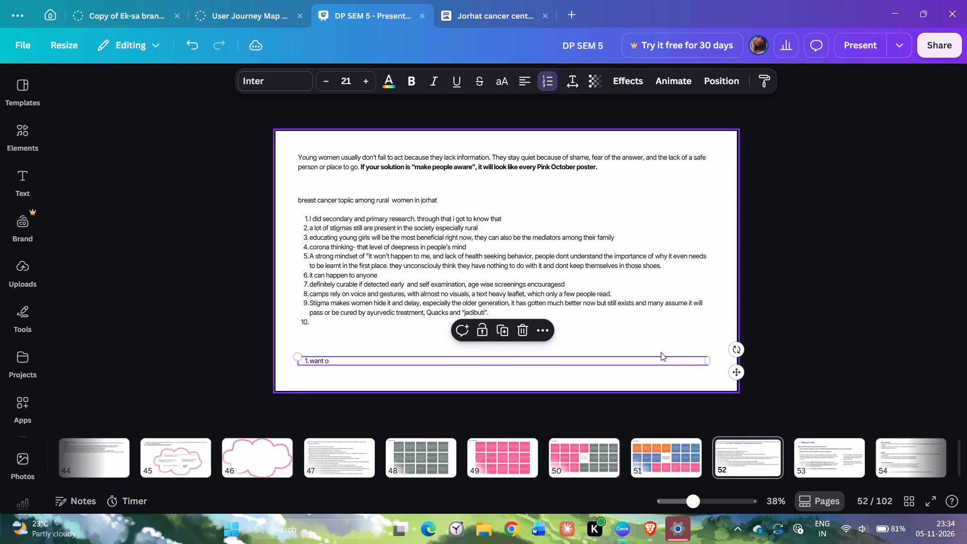
Rewrite the single point in the lower list on page 52 as "want to change how people look at it and".
{"action": "double_click", "coordinate": [661, 362]}
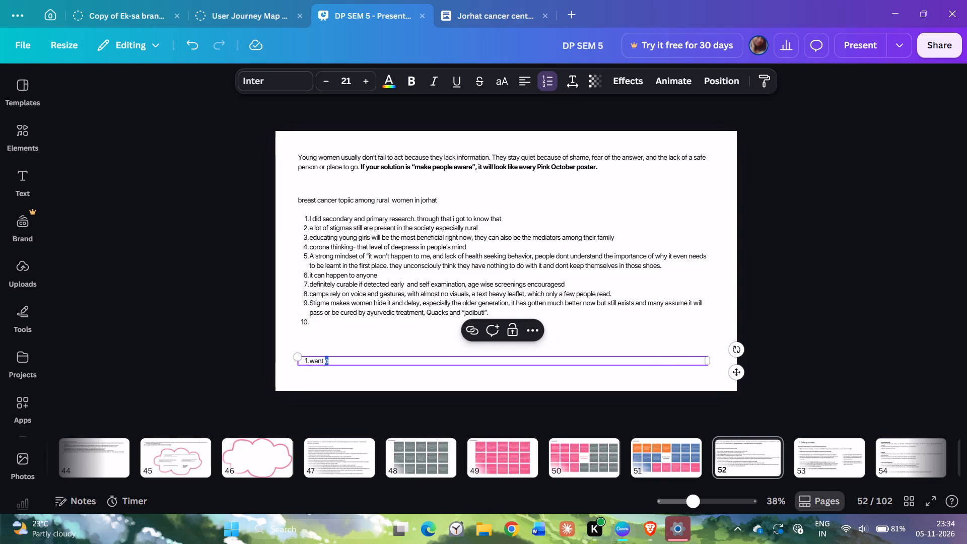
{"action": "type", "text": "to solve"}
{"action": "key", "text": "space"}
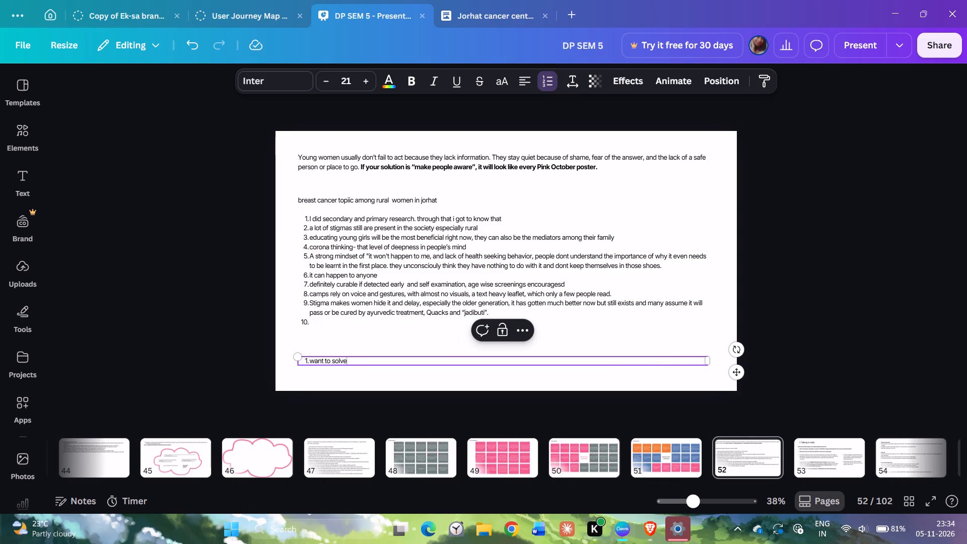
{"action": "key", "text": "BackSpace"}
{"action": "key", "text": "BackSpace"}
{"action": "key", "text": "BackSpace"}
{"action": "key", "text": "BackSpace"}
{"action": "key", "text": "BackSpace"}
{"action": "key", "text": "BackSpace"}
{"action": "type", "text": "change hoiw"}
{"action": "key", "text": "space"}
{"action": "key", "text": "BackSpace"}
{"action": "key", "text": "BackSpace"}
{"action": "key", "text": "BackSpace"}
{"action": "type", "text": "w pei"}
{"action": "key", "text": "BackSpace"}
{"action": "type", "text": "ople look at it and"}
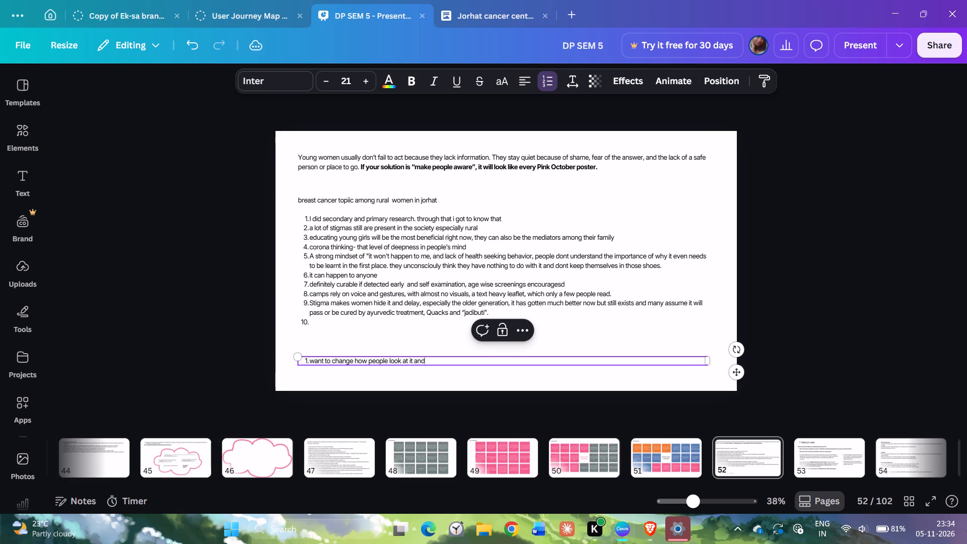
Continue the point with "sees its importance that okay that is for me, thats why i should care.".
{"action": "key", "text": "space"}
{"action": "type", "text": "sees its importance that oat"}
{"action": "key", "text": "BackSpace"}
{"action": "key", "text": "BackSpace"}
{"action": "type", "text": "kat"}
{"action": "key", "text": "BackSpace"}
{"action": "type", "text": "y thas"}
{"action": "key", "text": "BackSpace"}
{"action": "type", "text": "t is for ke"}
{"action": "key", "text": "BackSpace"}
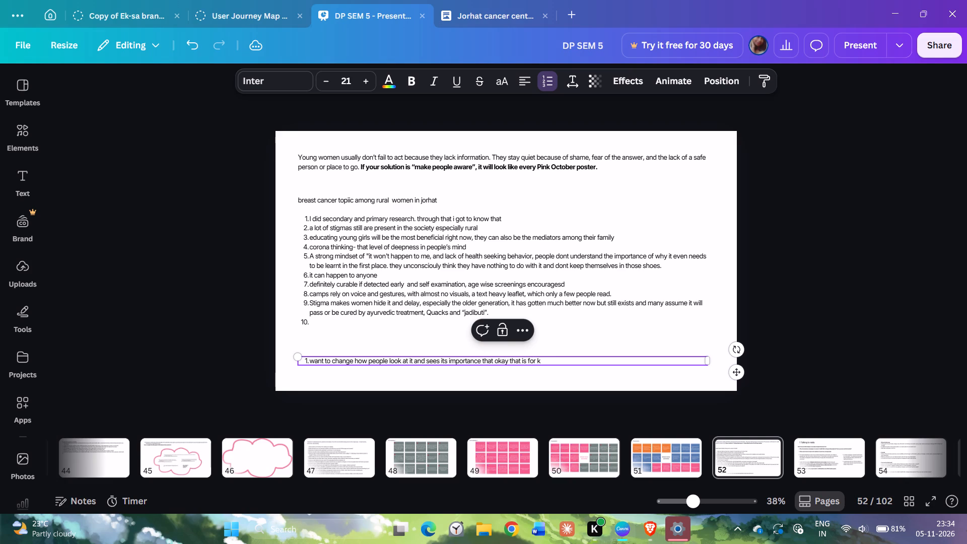
{"action": "key", "text": "BackSpace"}
{"action": "type", "text": "me, thats why i should"}
{"action": "key", "text": "space"}
{"action": "key", "text": "BackSpace"}
{"action": "key", "text": "space"}
{"action": "type", "text": "care"}
{"action": "type", "text": "."}
{"action": "key", "text": "space"}
Continue the point with "along with what to do next and other usual info. i dont just want to put data in differnt formats".
{"action": "type", "text": "along with what to do next and"}
{"action": "key", "text": "space"}
{"action": "type", "text": "other usual info. i dont just w"}
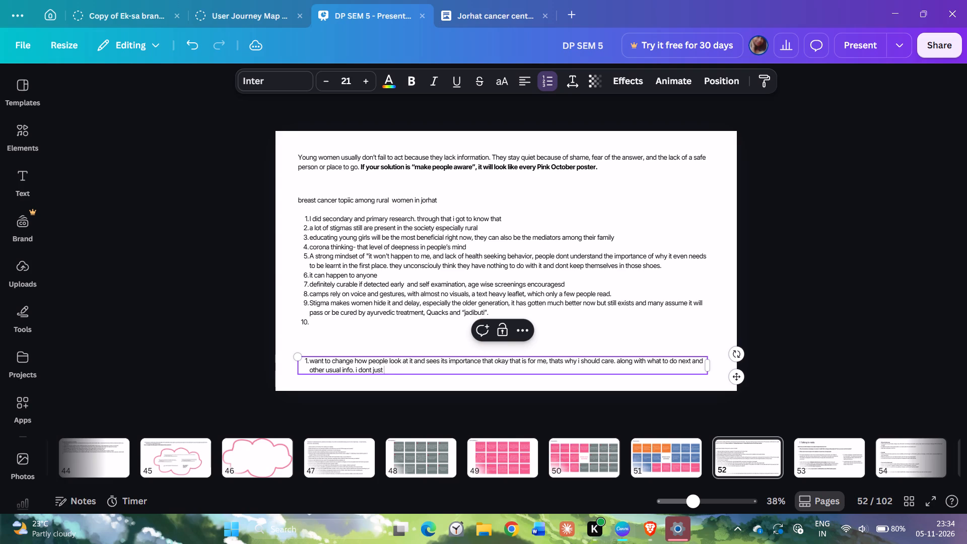
{"action": "type", "text": "ant to put data in differnt formats"}
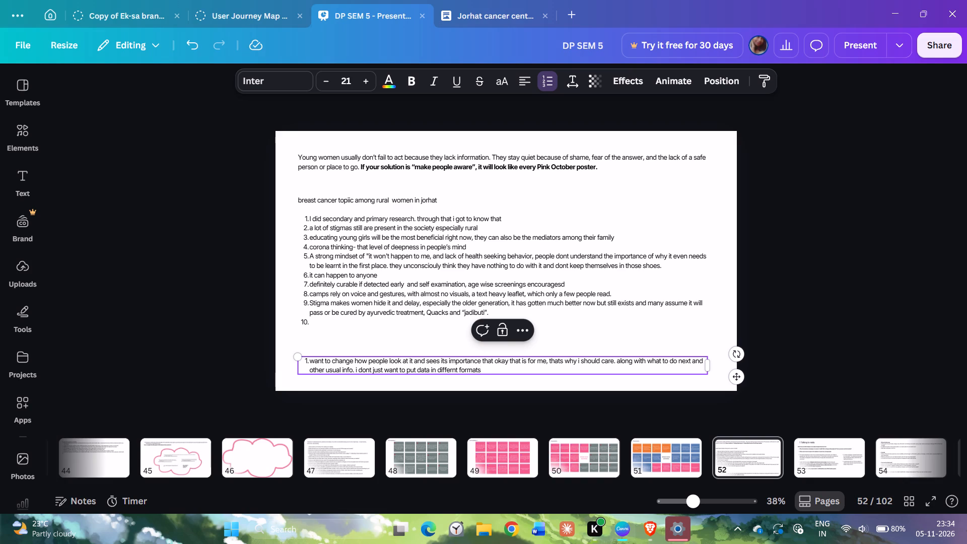
Finish the point with "and the issue wil still be there.".
{"action": "key", "text": "space"}
{"action": "type", "text": "and the issue wil still ge"}
{"action": "key", "text": "space"}
{"action": "key", "text": "BackSpace"}
{"action": "key", "text": "BackSpace"}
{"action": "key", "text": "BackSpace"}
{"action": "type", "text": "be there."}
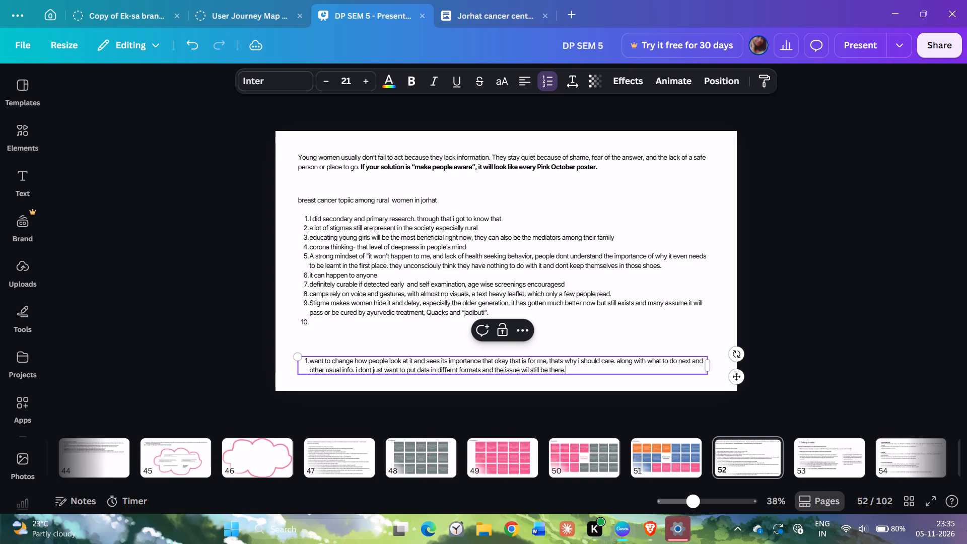
{"action": "left_click", "coordinate": [943, 313]}
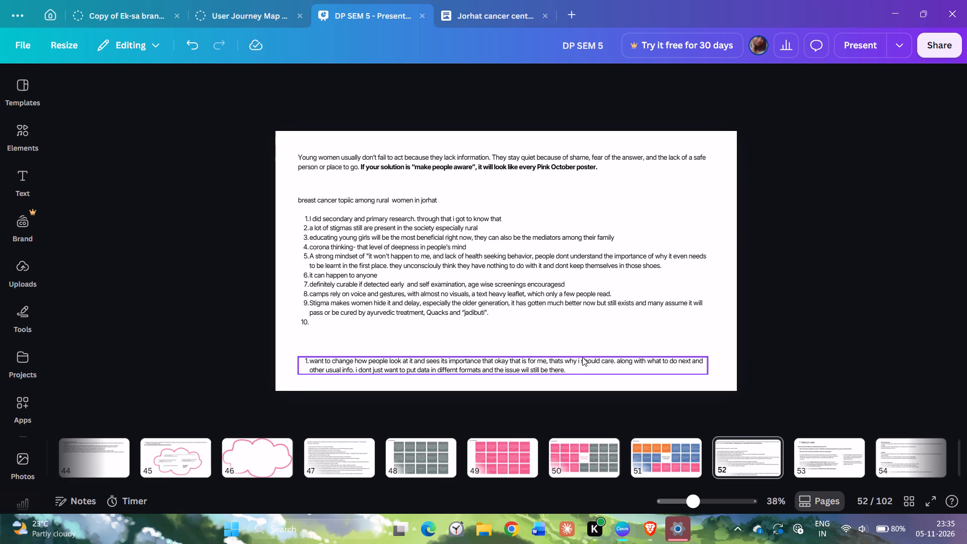
Move the single-point text box up on page 52, closer to the numbered research list.
{"action": "left_click_drag", "start_coordinate": [583, 360], "coordinate": [583, 345]}
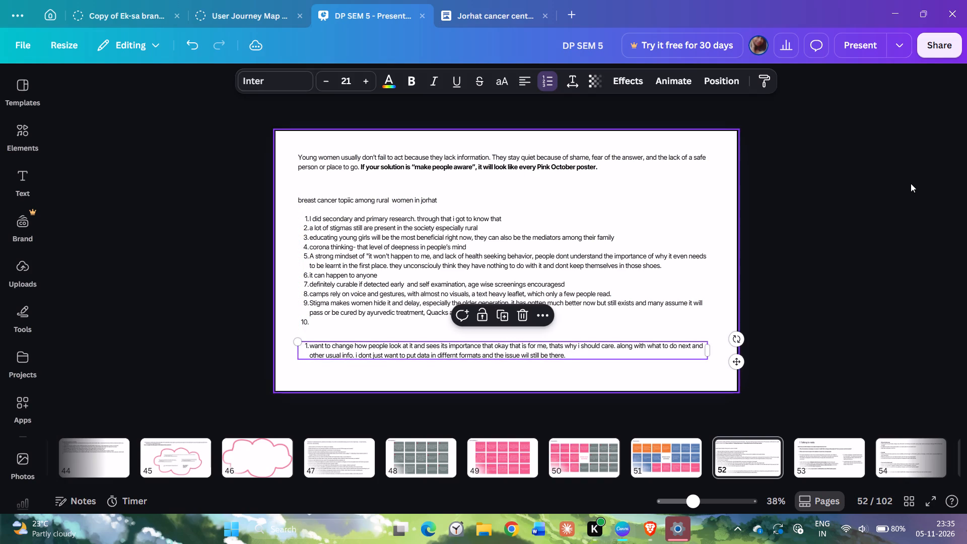
{"action": "left_click", "coordinate": [911, 183]}
Bold the point's first sentence, from "want to change how people look at it" through "thats why i should care.".
{"action": "double_click", "coordinate": [372, 354]}
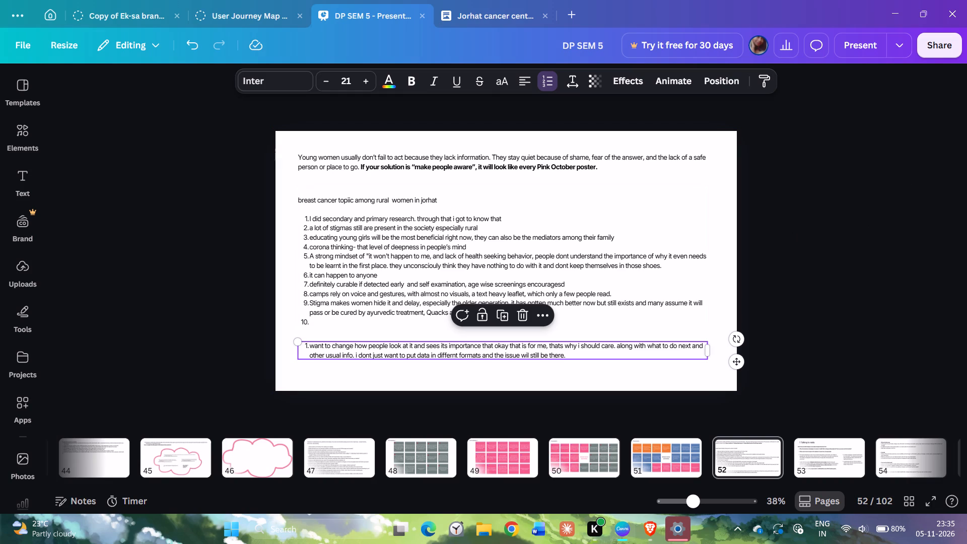
{"action": "left_click_drag", "start_coordinate": [304, 344], "coordinate": [314, 345]}
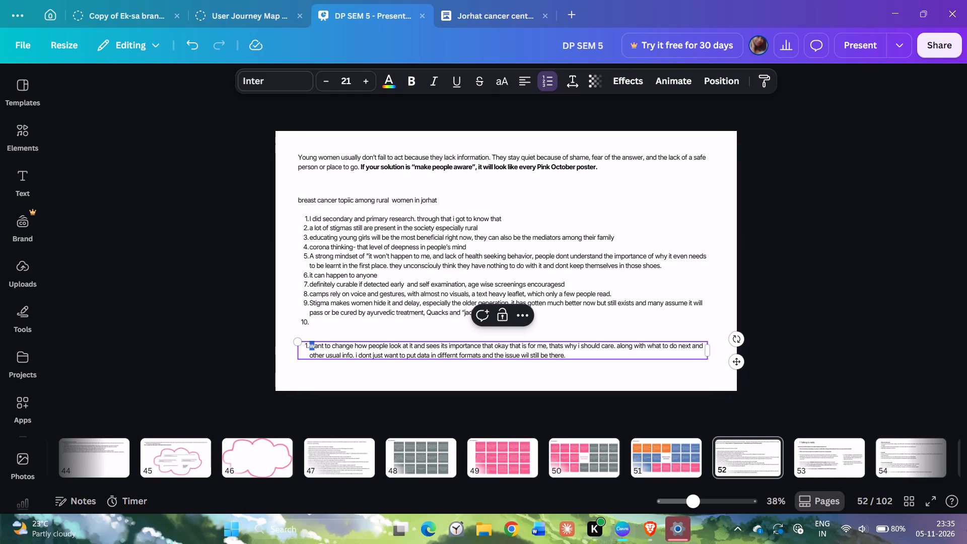
{"action": "left_click_drag", "start_coordinate": [314, 345], "coordinate": [542, 348]}
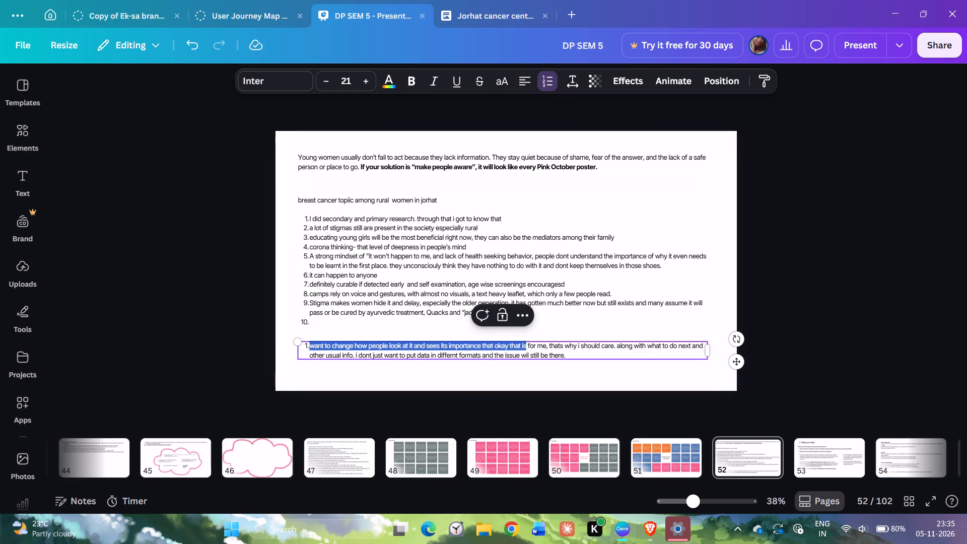
{"action": "left_click_drag", "start_coordinate": [542, 348], "coordinate": [599, 354]}
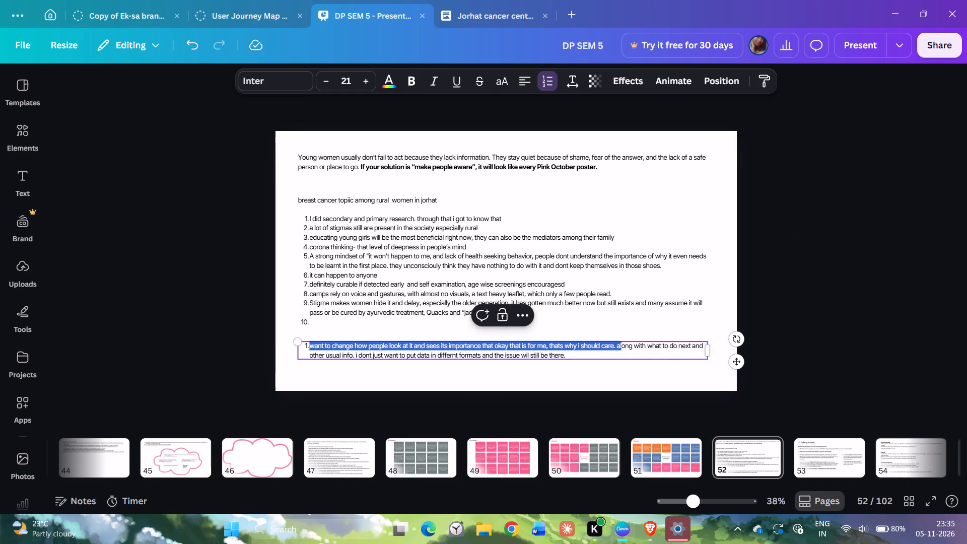
{"action": "left_click_drag", "start_coordinate": [599, 354], "coordinate": [615, 343]}
{"action": "left_click", "coordinate": [414, 77]}
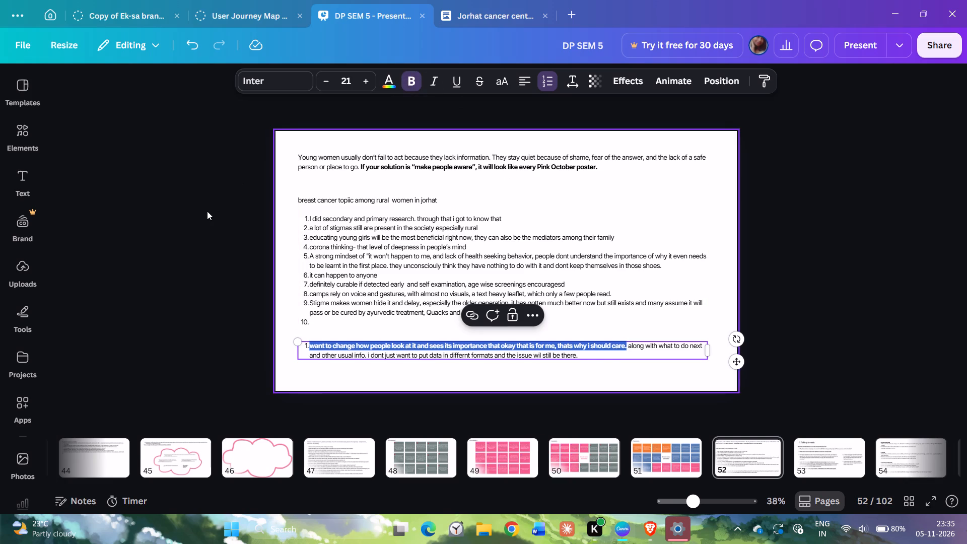
{"action": "left_click", "coordinate": [207, 211]}
{"action": "left_click", "coordinate": [723, 264]}
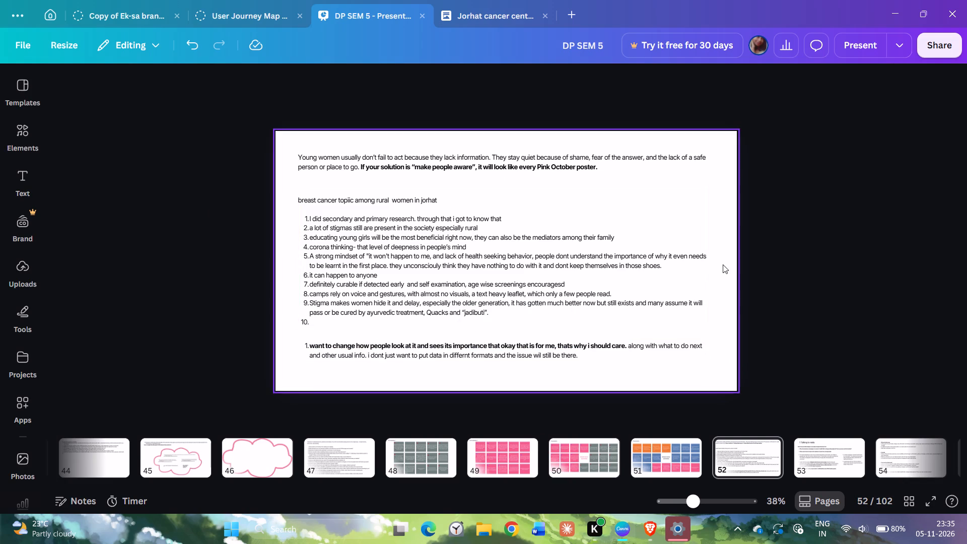
{"action": "left_click", "coordinate": [790, 243]}
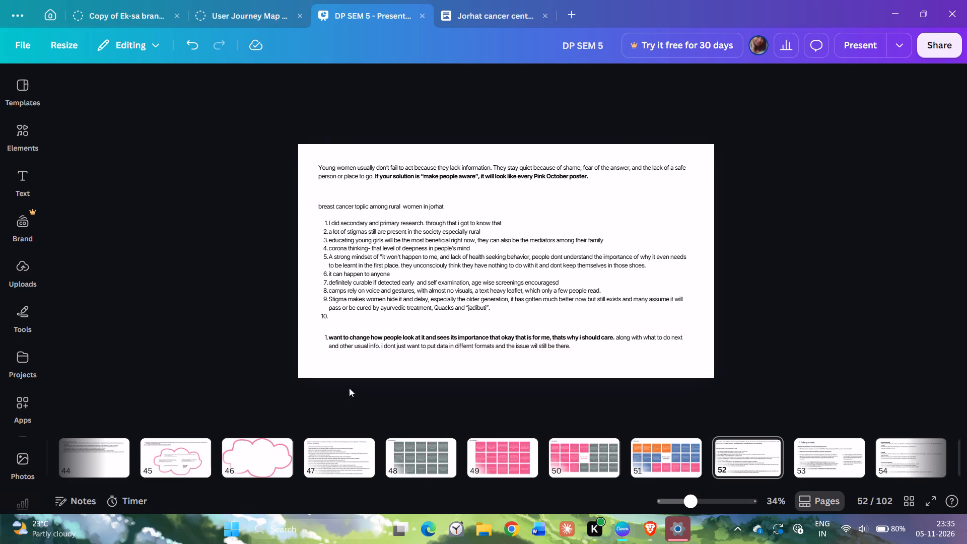
On page 53, narrow the "make people aware" Pink October text box to the width of the paragraphs above it.
{"action": "scroll", "coordinate": [424, 446], "scroll_direction": "left", "scroll_amount": 1}
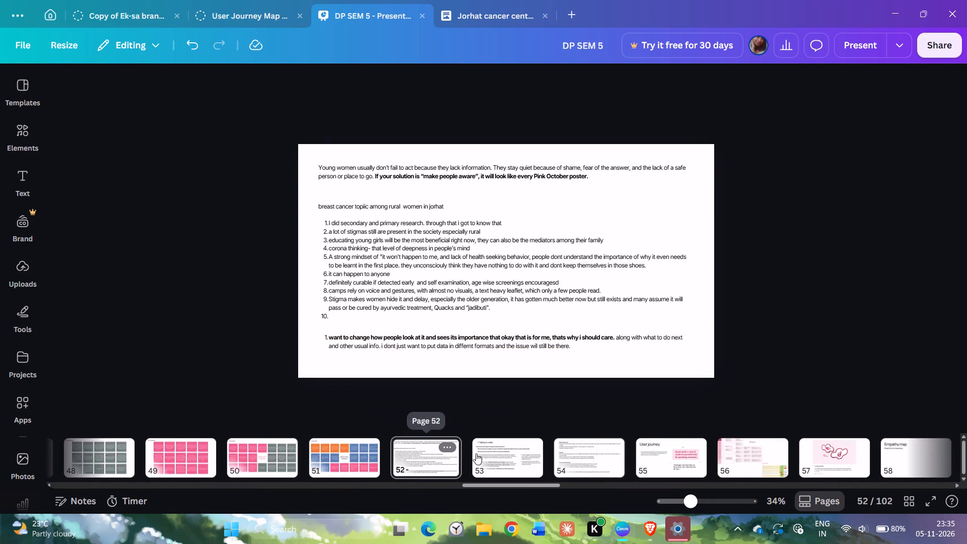
{"action": "left_click", "coordinate": [476, 453]}
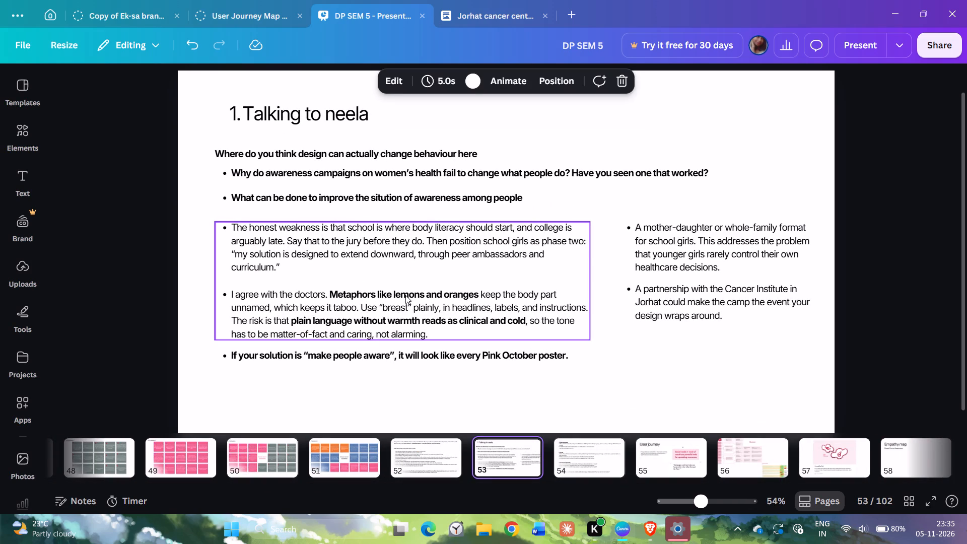
{"action": "left_click_drag", "start_coordinate": [612, 226], "coordinate": [707, 308]}
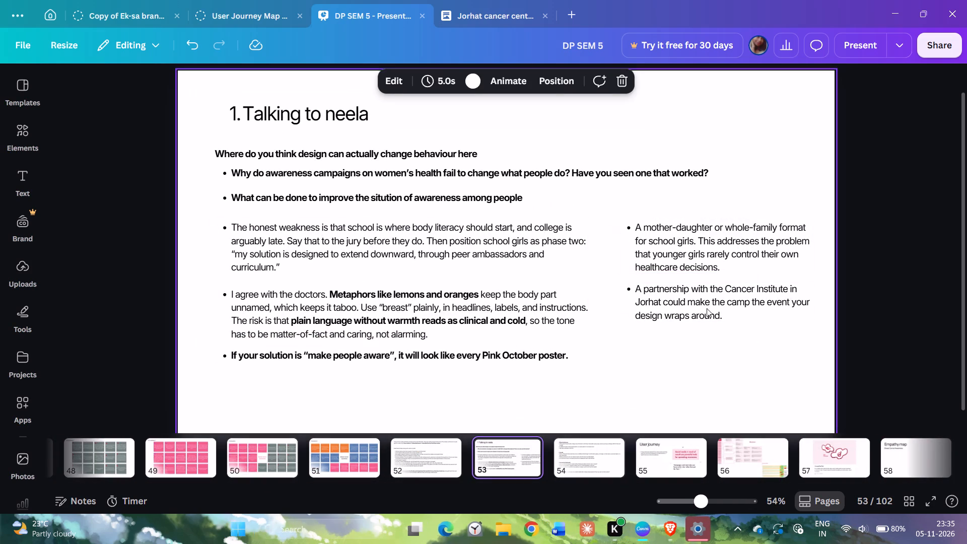
{"action": "left_click_drag", "start_coordinate": [707, 308], "coordinate": [759, 362]}
{"action": "left_click", "coordinate": [837, 254]}
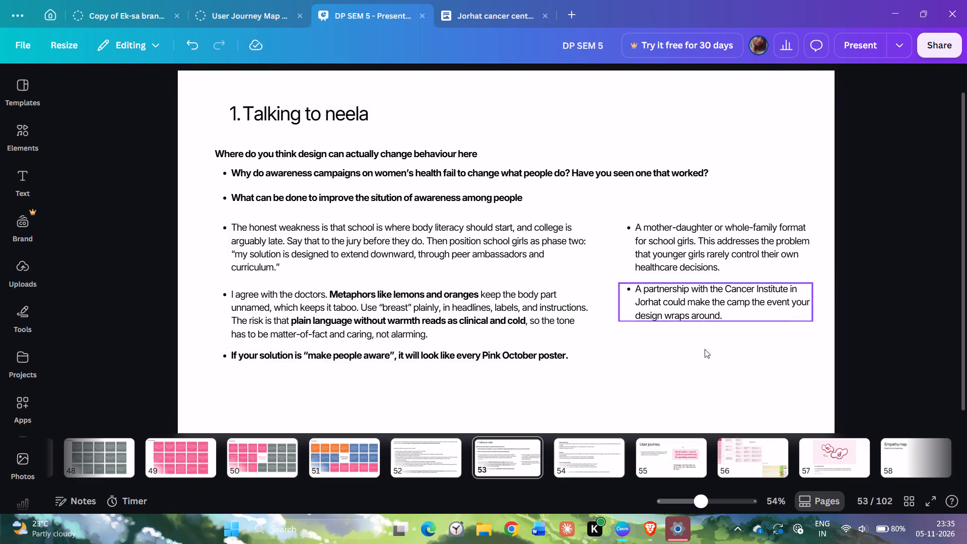
{"action": "left_click", "coordinate": [675, 348]}
{"action": "left_click", "coordinate": [674, 355]}
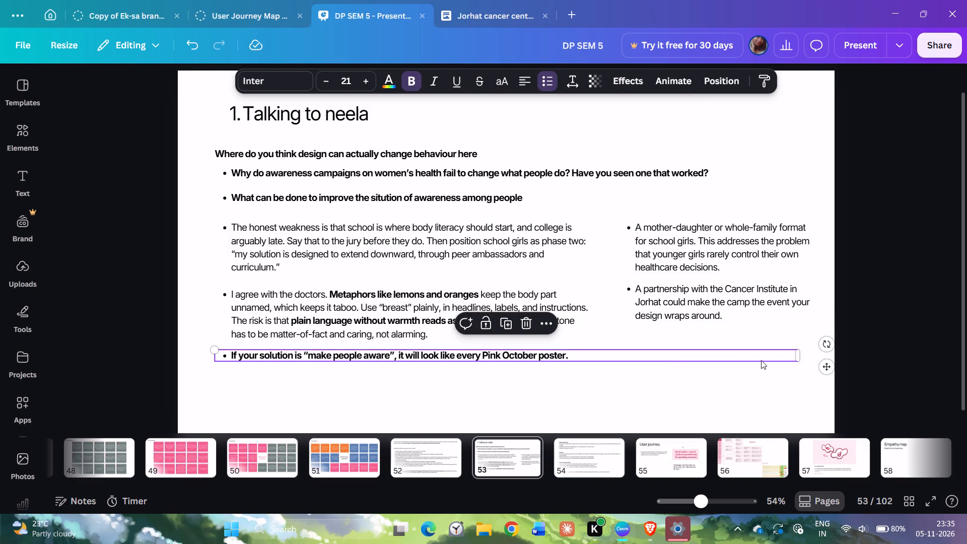
{"action": "left_click_drag", "start_coordinate": [803, 355], "coordinate": [590, 348]}
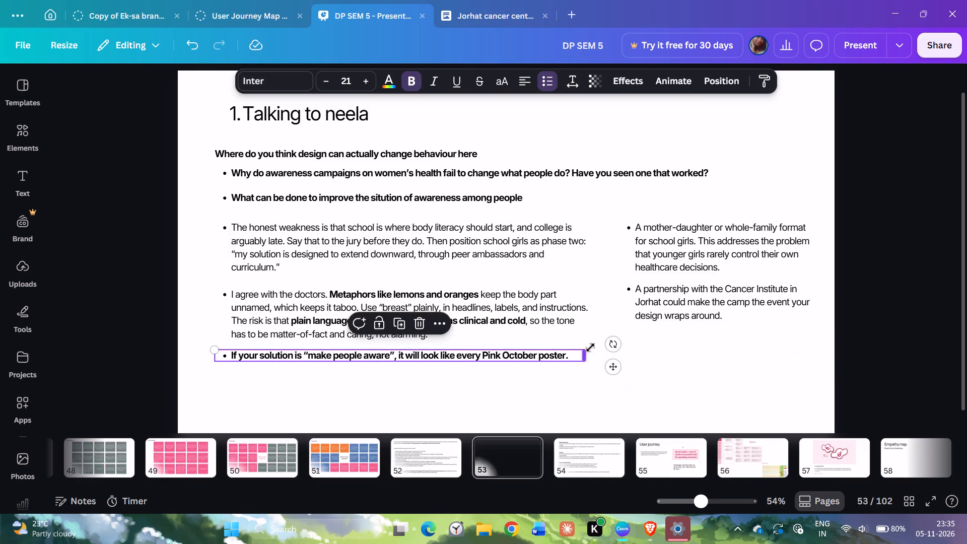
Move the mother-daughter format and Cancer Institute partnership bullets down together, leaving space above them on page 53.
{"action": "left_click_drag", "start_coordinate": [773, 361], "coordinate": [688, 216]}
{"action": "left_click_drag", "start_coordinate": [688, 261], "coordinate": [693, 312]}
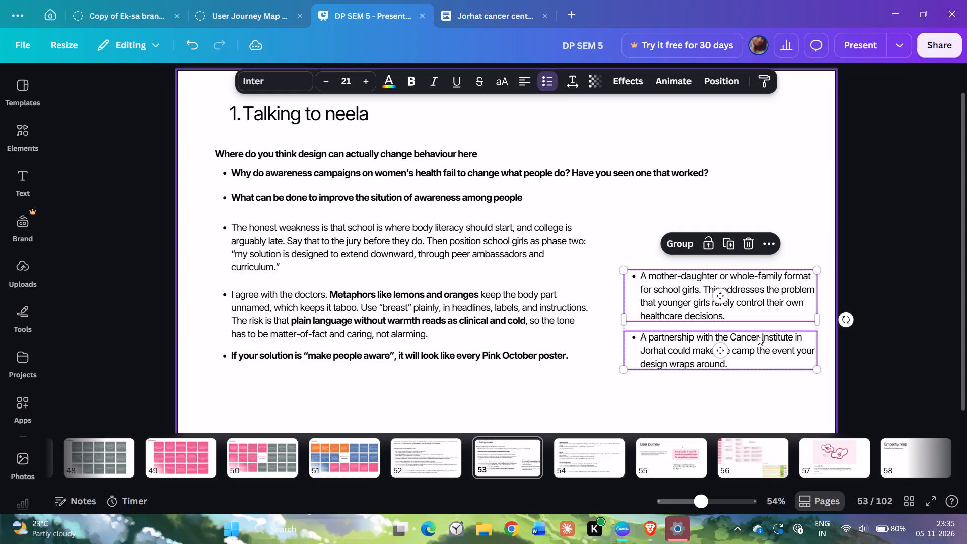
{"action": "left_click", "coordinate": [827, 283]}
Duplicate the mother-daughter bullet, replace the copy's text with "Solution ideas", and place it just above the two bullets.
{"action": "left_click_drag", "start_coordinate": [762, 289], "coordinate": [762, 245], "text": "alt"}
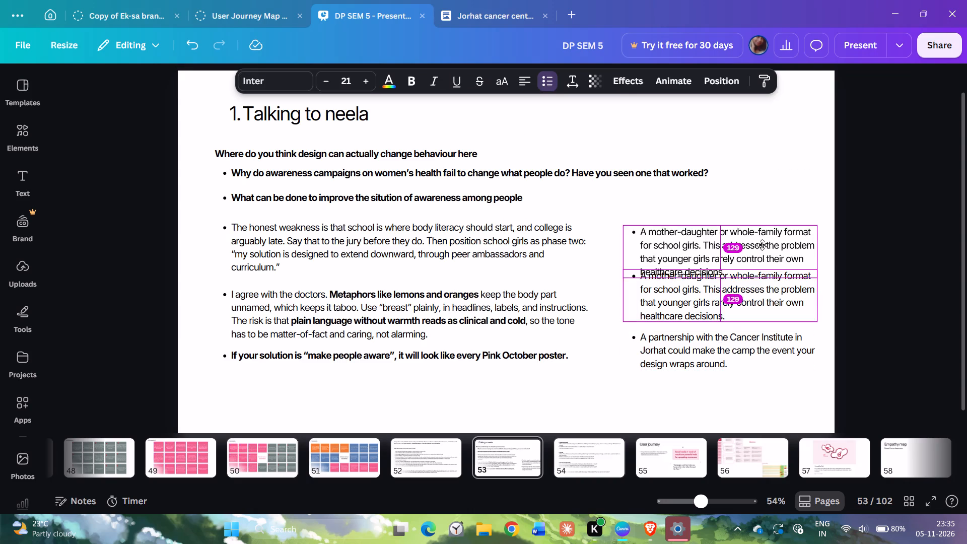
{"action": "left_click_drag", "start_coordinate": [762, 245], "coordinate": [761, 246], "text": "alt"}
{"action": "left_click", "coordinate": [761, 246]}
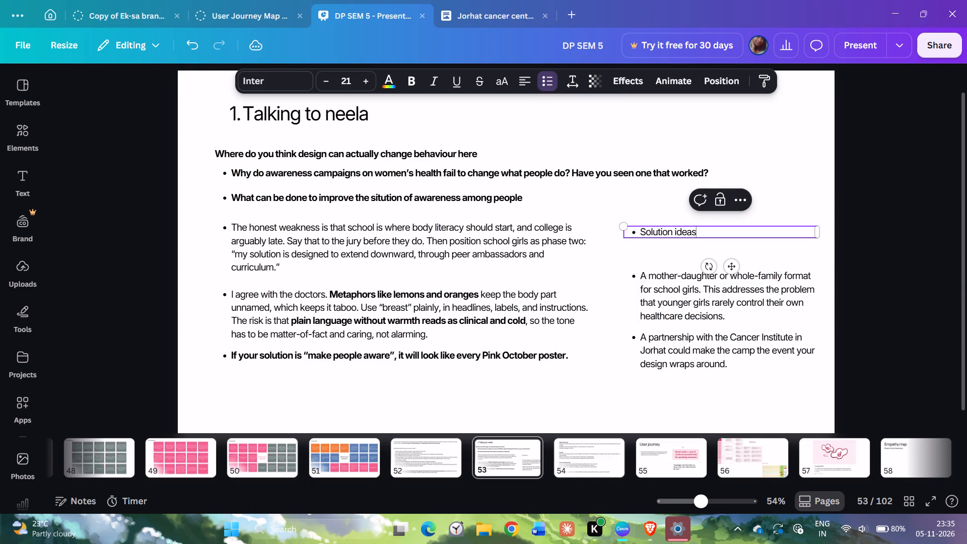
{"action": "left_click", "coordinate": [858, 248]}
{"action": "left_click_drag", "start_coordinate": [743, 232], "coordinate": [745, 248]}
Make the "Solution ideas" text bold and set its font size to 27.
{"action": "double_click", "coordinate": [745, 248]}
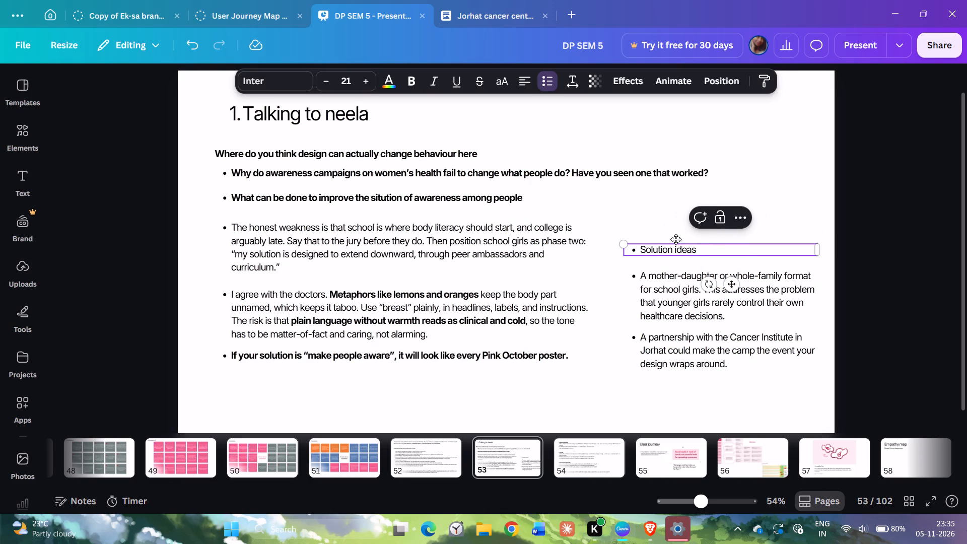
{"action": "triple_click", "coordinate": [676, 247]}
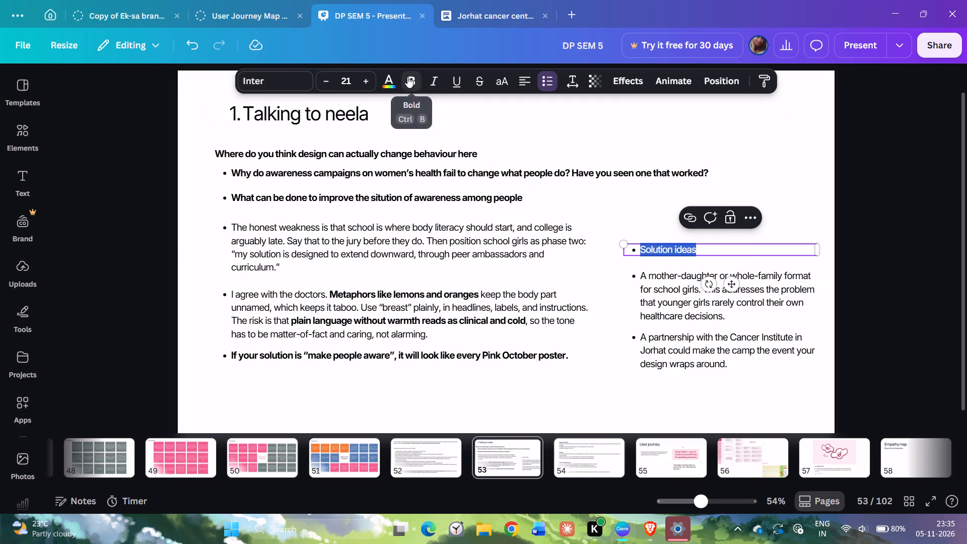
{"action": "left_click", "coordinate": [407, 77]}
{"action": "triple_click", "coordinate": [371, 76]}
{"action": "triple_click", "coordinate": [371, 76]}
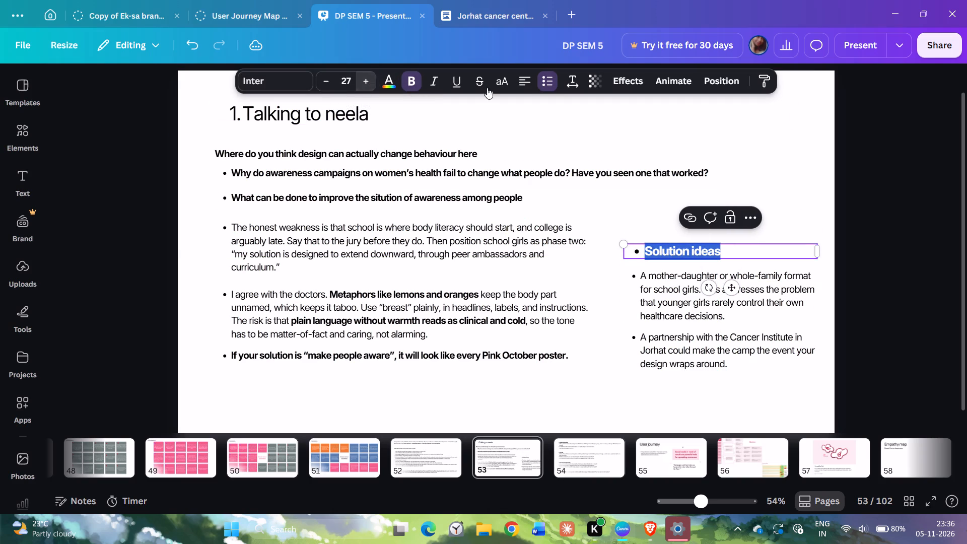
{"action": "left_click", "coordinate": [885, 193]}
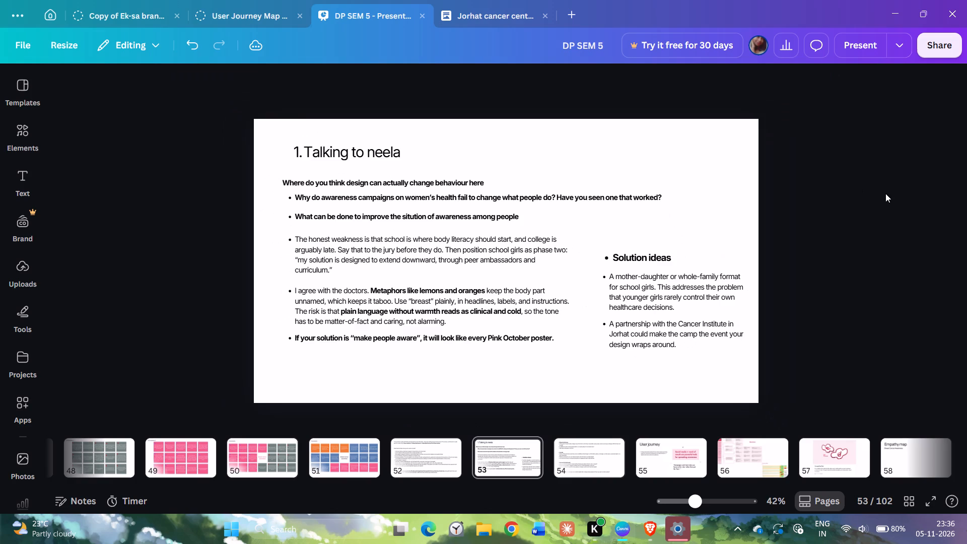